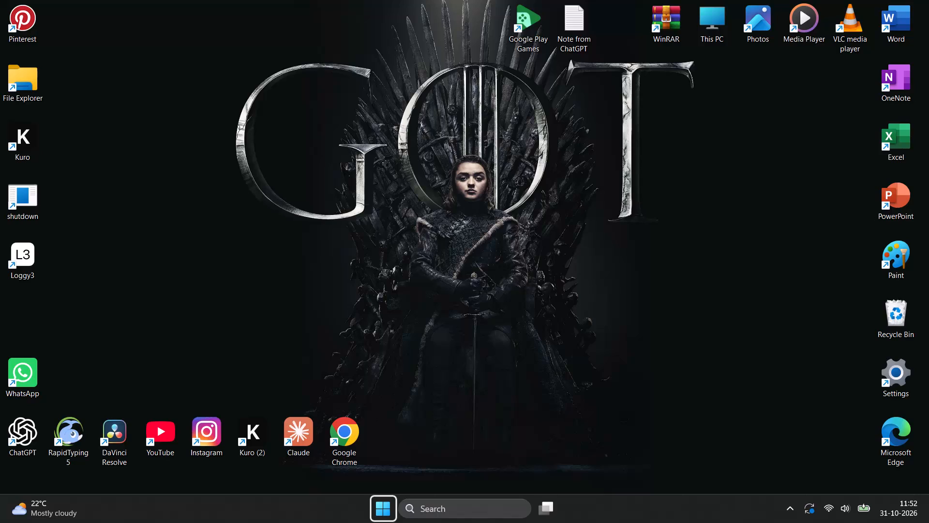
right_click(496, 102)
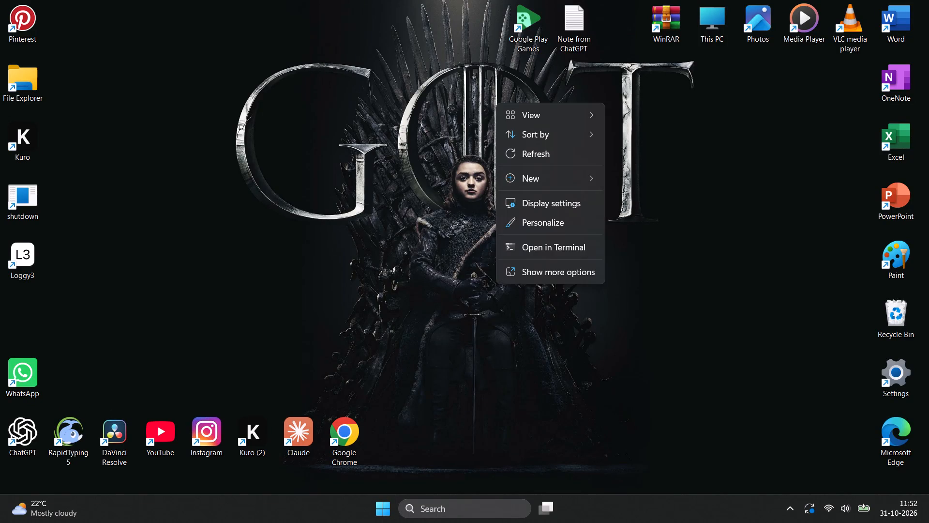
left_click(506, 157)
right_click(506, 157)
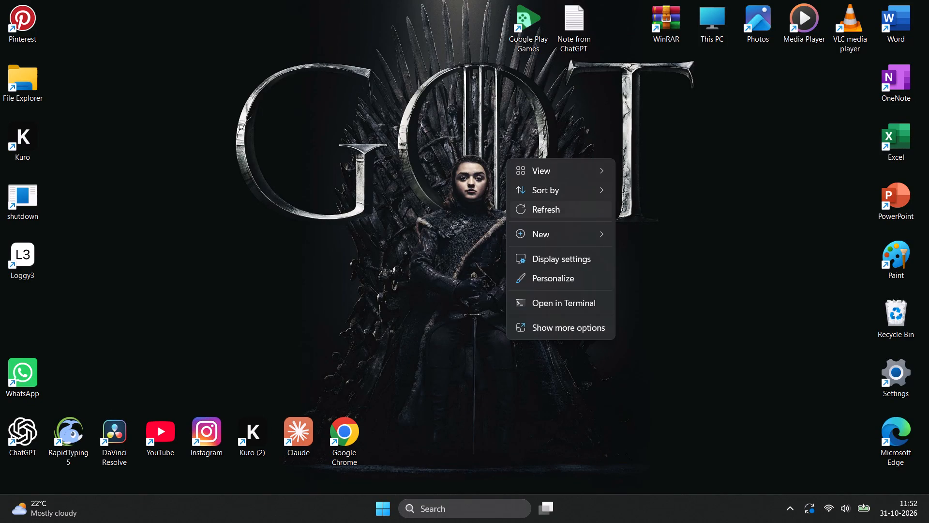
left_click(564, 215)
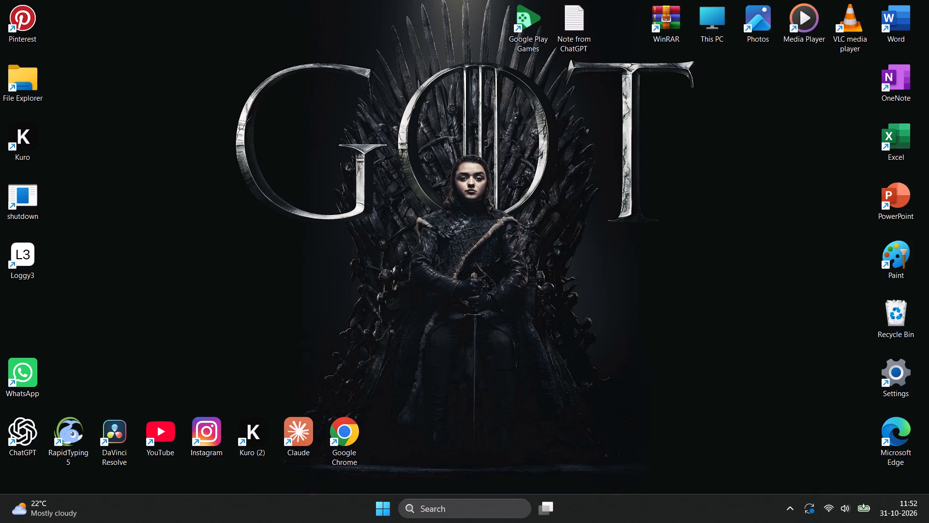
Launch Word and create a new blank document.
double_click(892, 34)
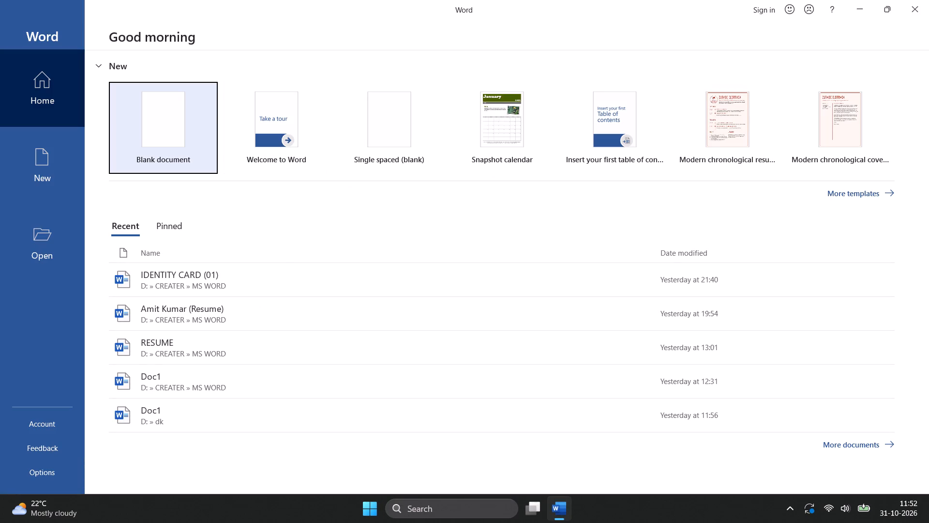
left_click(158, 150)
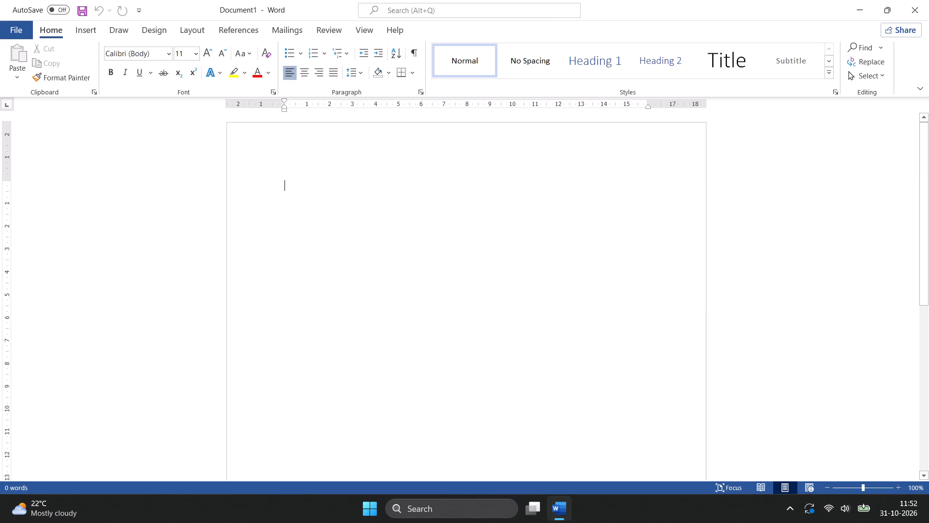
Bring up the Windows Start view with its pinned apps and recent files.
left_click(367, 512)
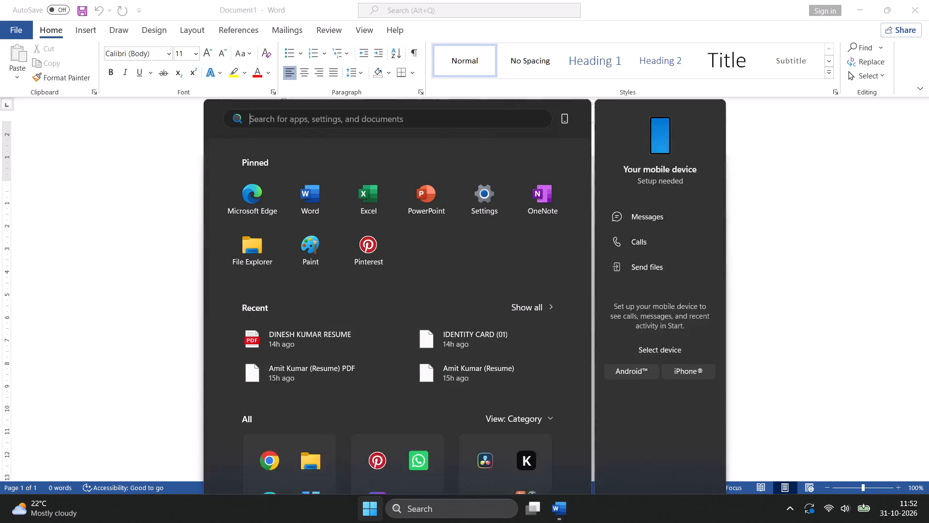
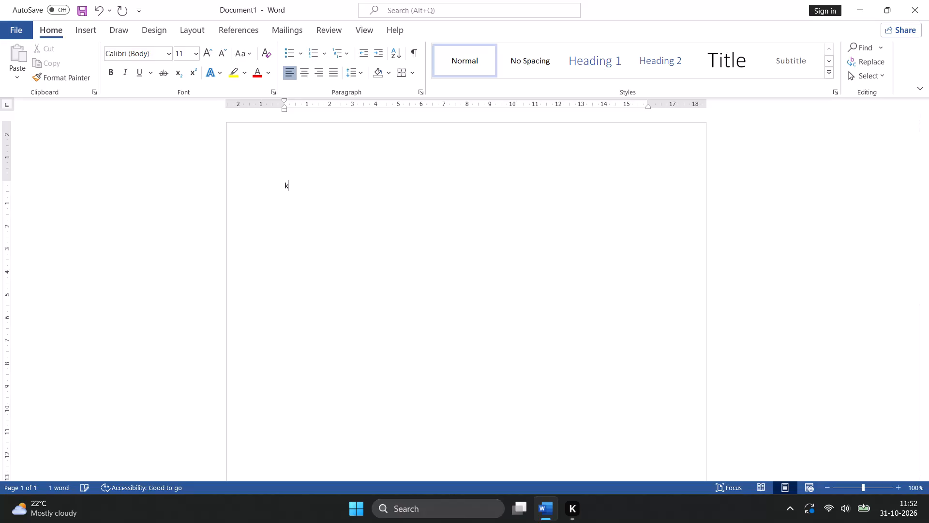
Clear the stray letter from the blank page and set the font to Kruti Dev 010.
key("BackSpace")
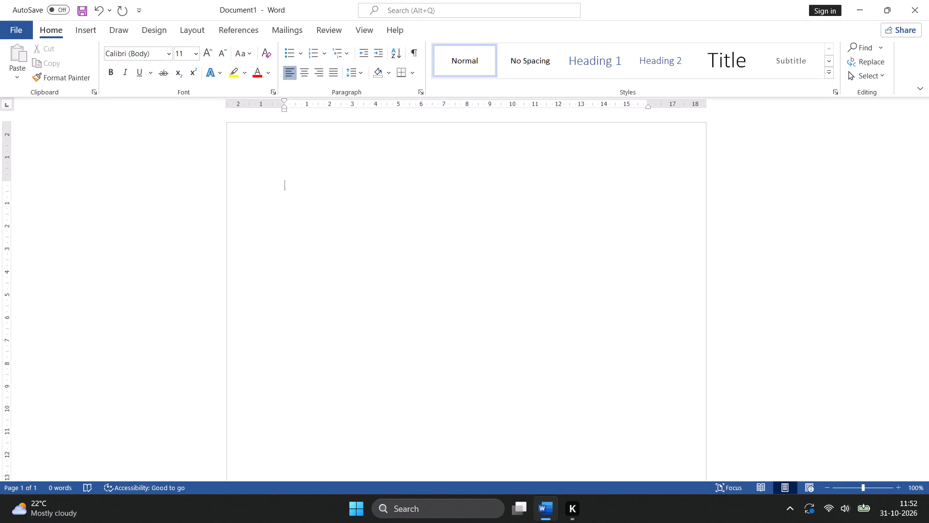
left_click(171, 51)
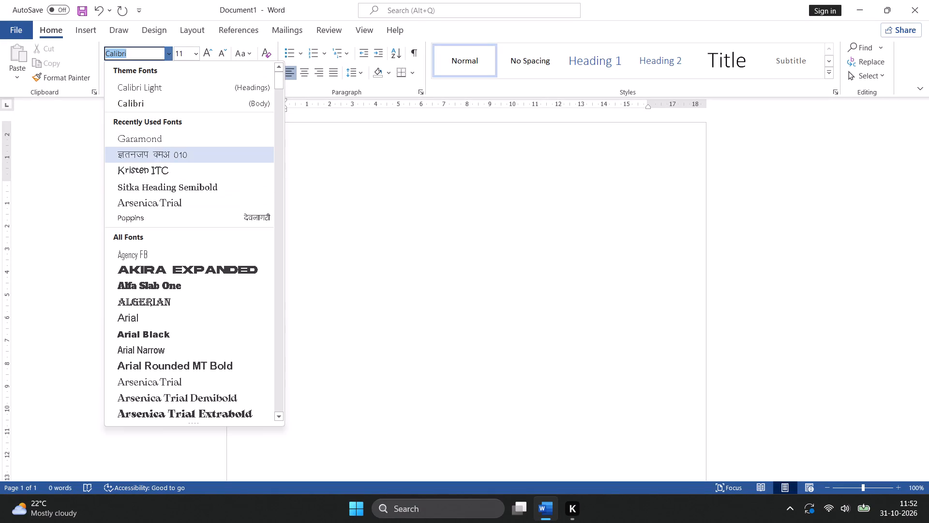
left_click(201, 152)
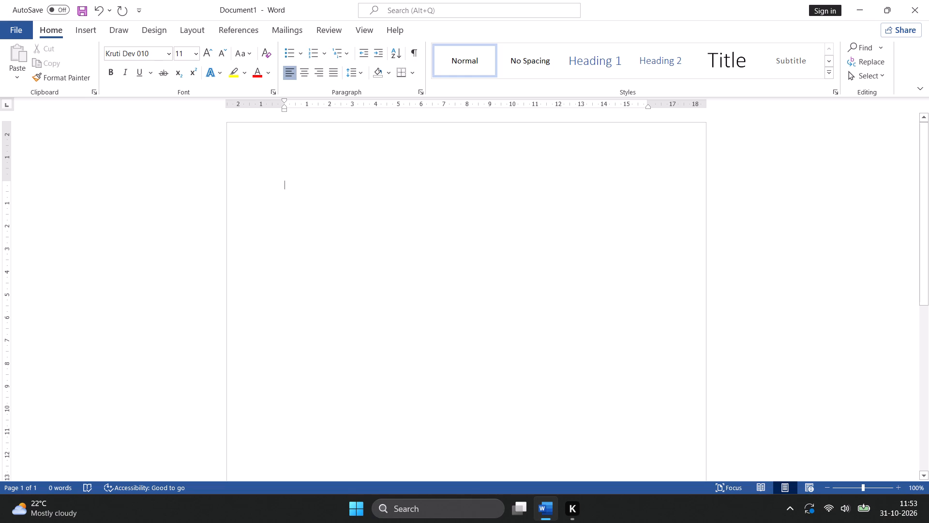
key("f")
key("BackSpace")
Increase the font size to 36 for the text about to be entered.
left_click(212, 50)
triple_click(211, 58)
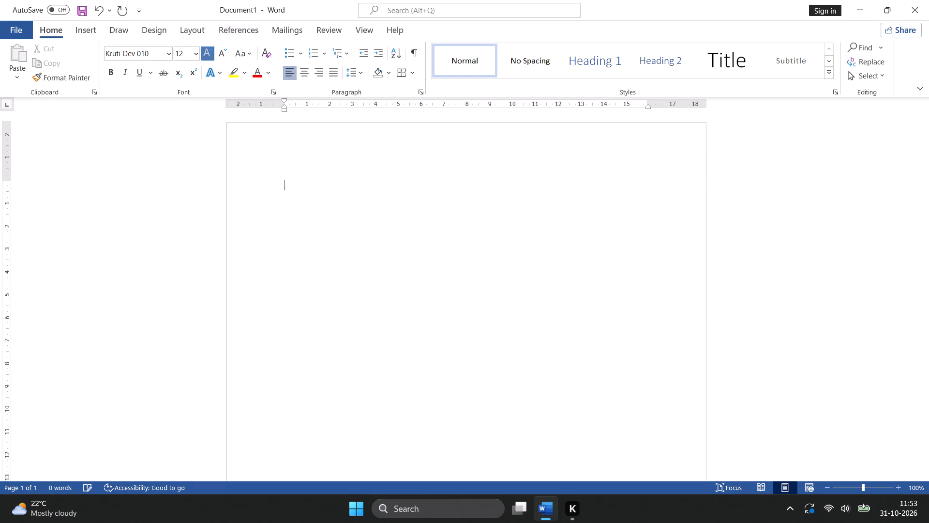
left_click(211, 58)
double_click(211, 58)
triple_click(211, 58)
Set the document's page size to A4 and its margins to the Narrow preset.
left_click(191, 33)
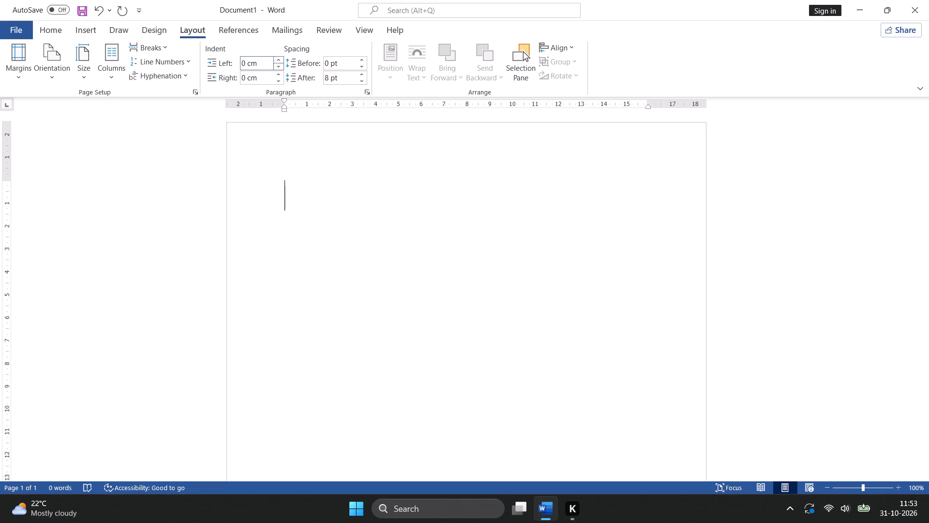
left_click(88, 71)
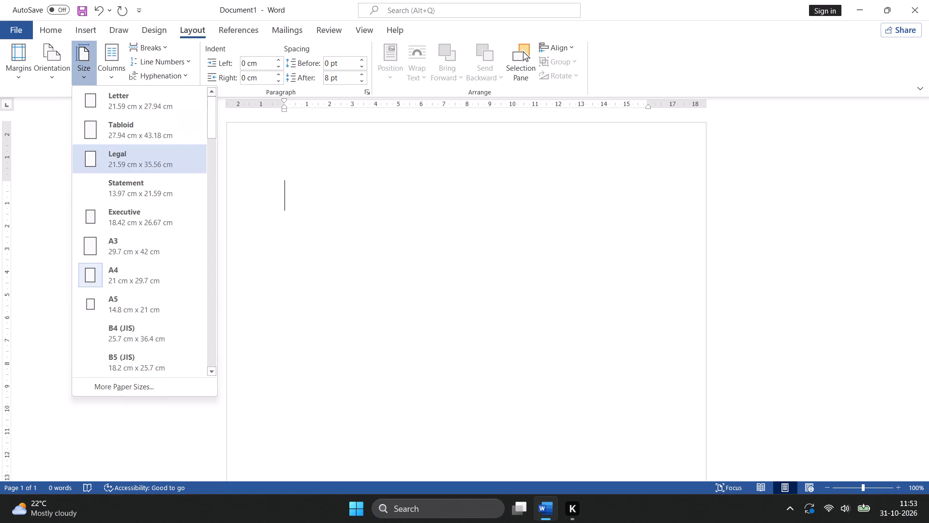
left_click(123, 272)
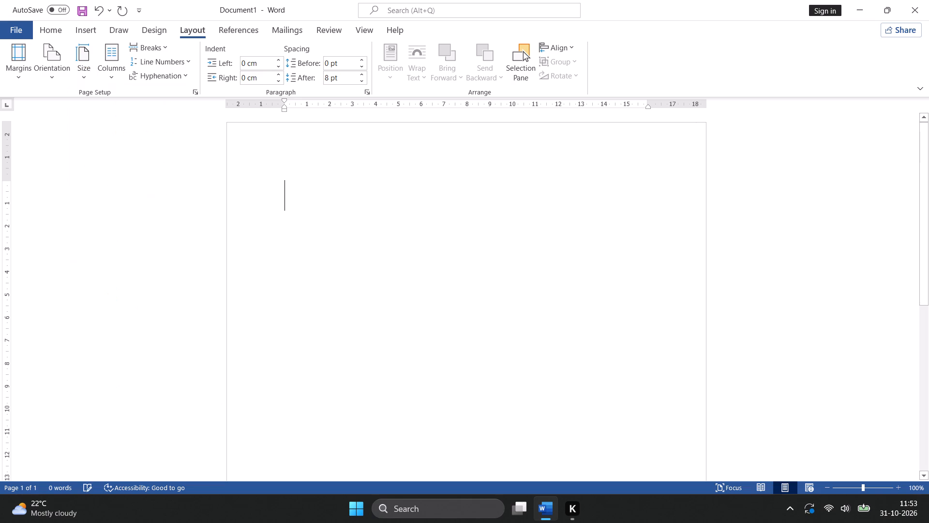
left_click(23, 70)
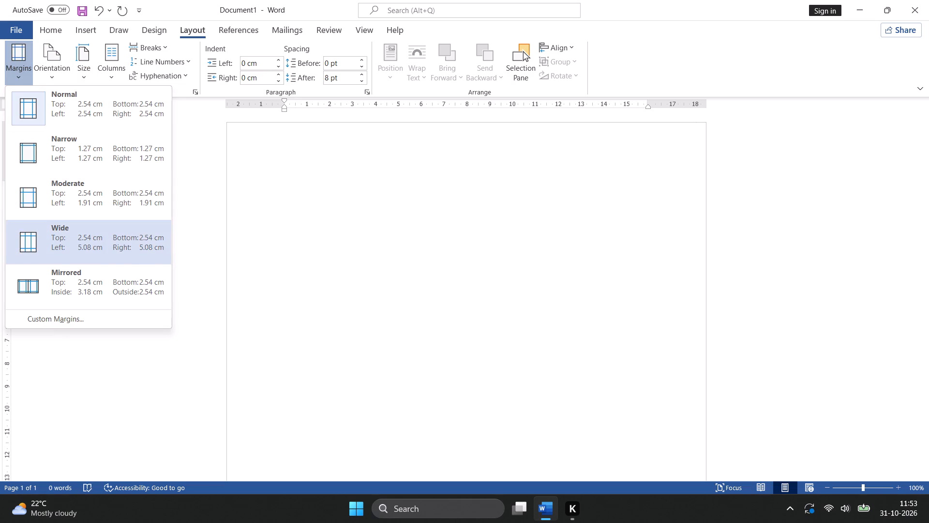
left_click(81, 155)
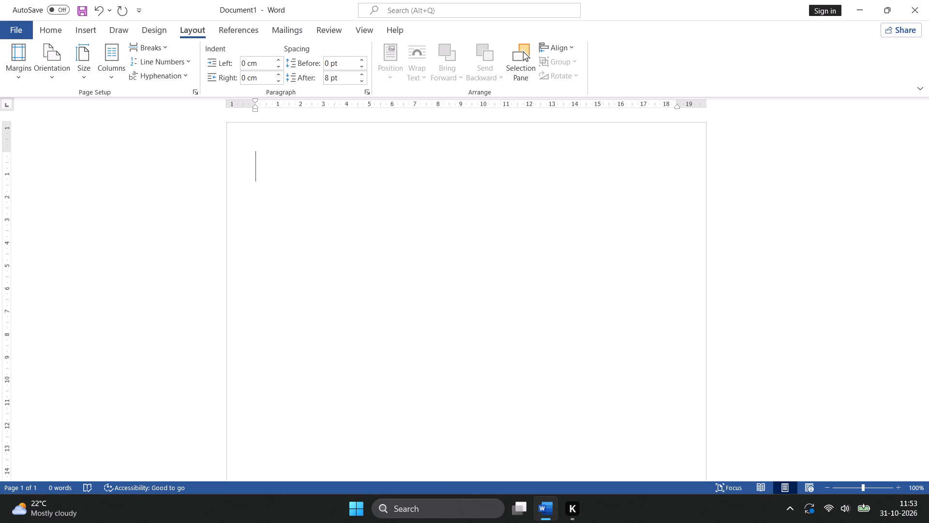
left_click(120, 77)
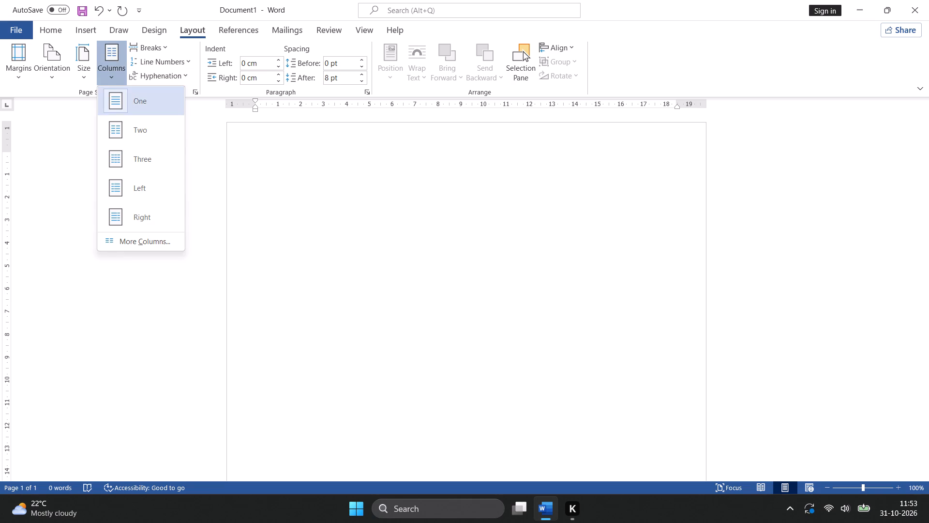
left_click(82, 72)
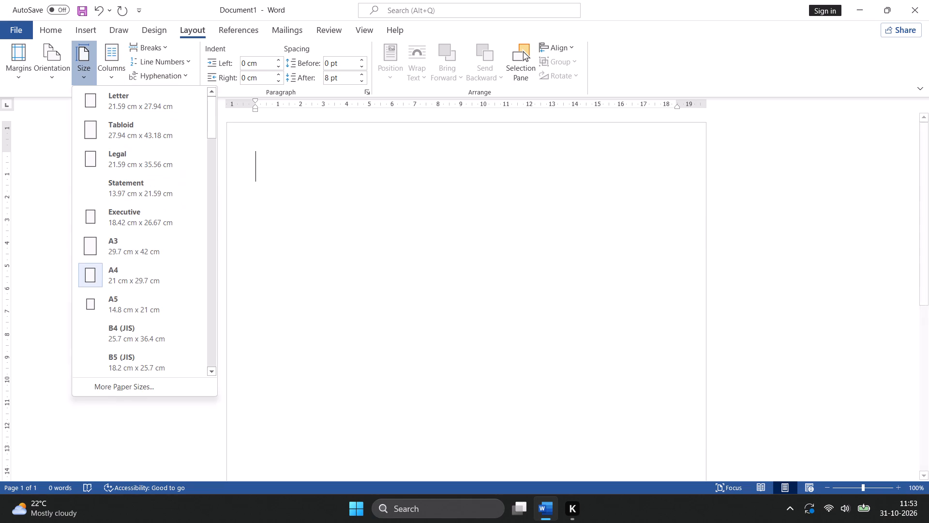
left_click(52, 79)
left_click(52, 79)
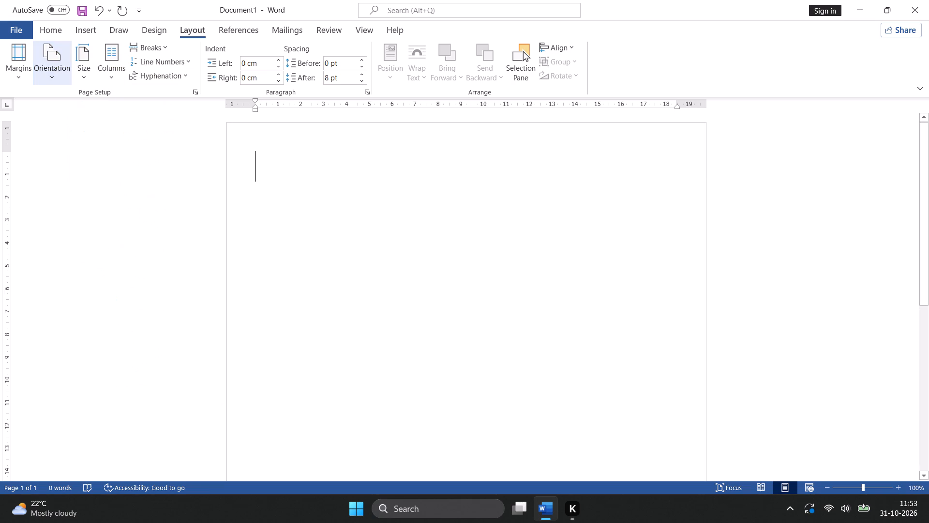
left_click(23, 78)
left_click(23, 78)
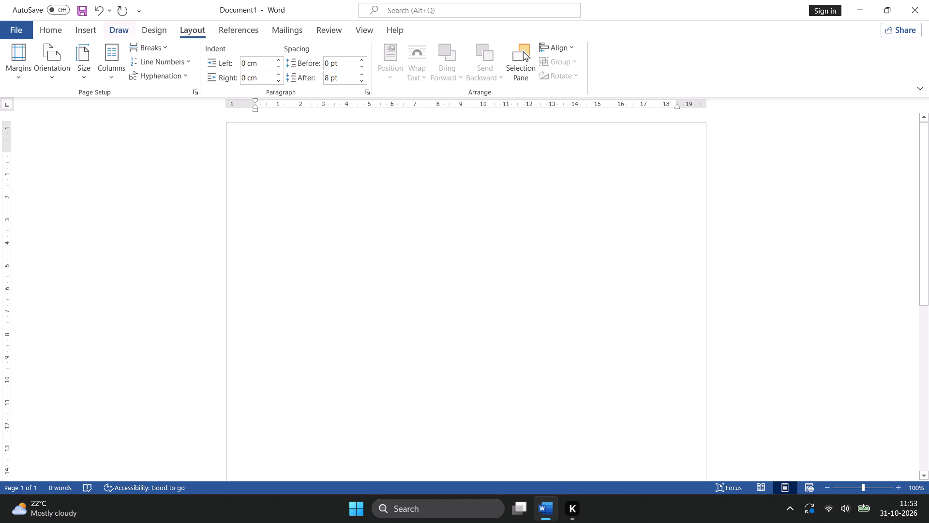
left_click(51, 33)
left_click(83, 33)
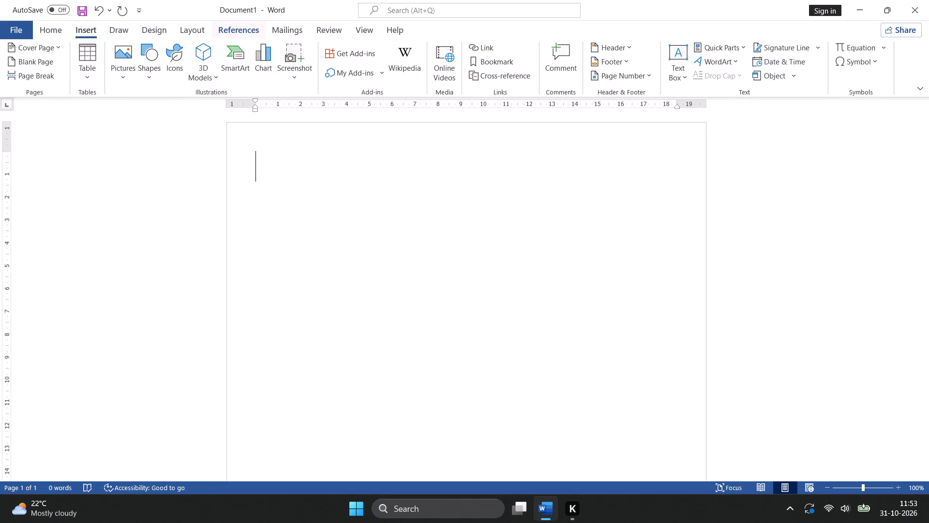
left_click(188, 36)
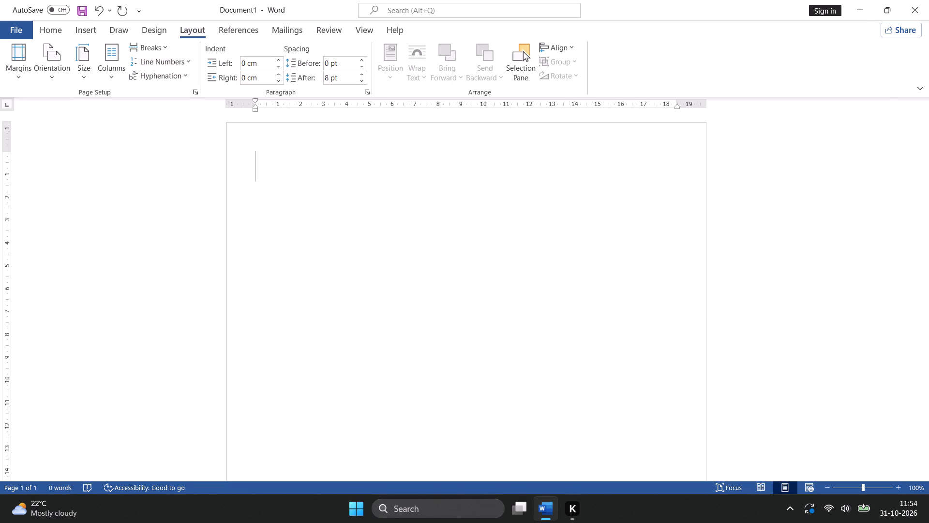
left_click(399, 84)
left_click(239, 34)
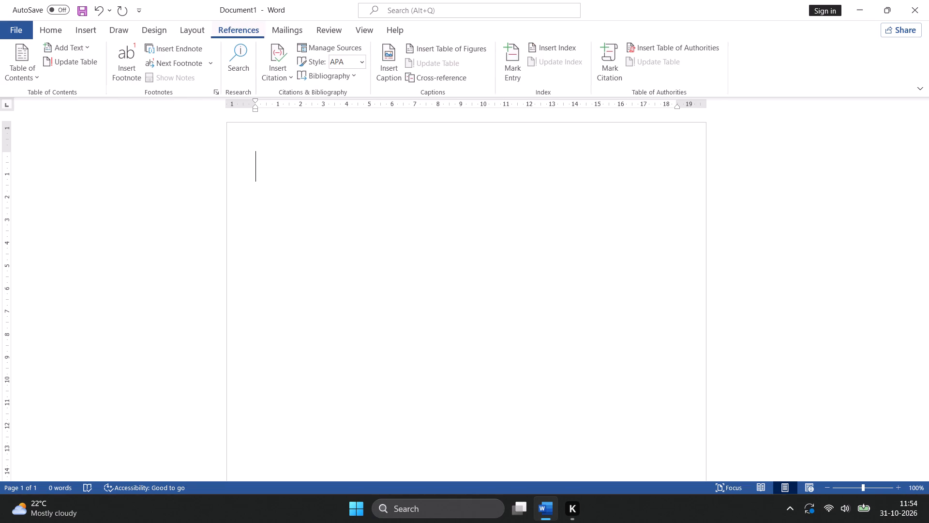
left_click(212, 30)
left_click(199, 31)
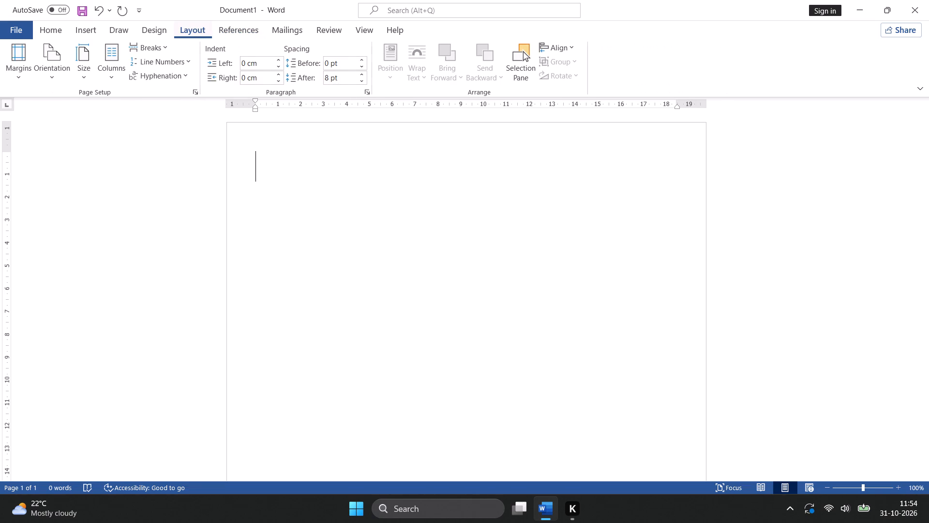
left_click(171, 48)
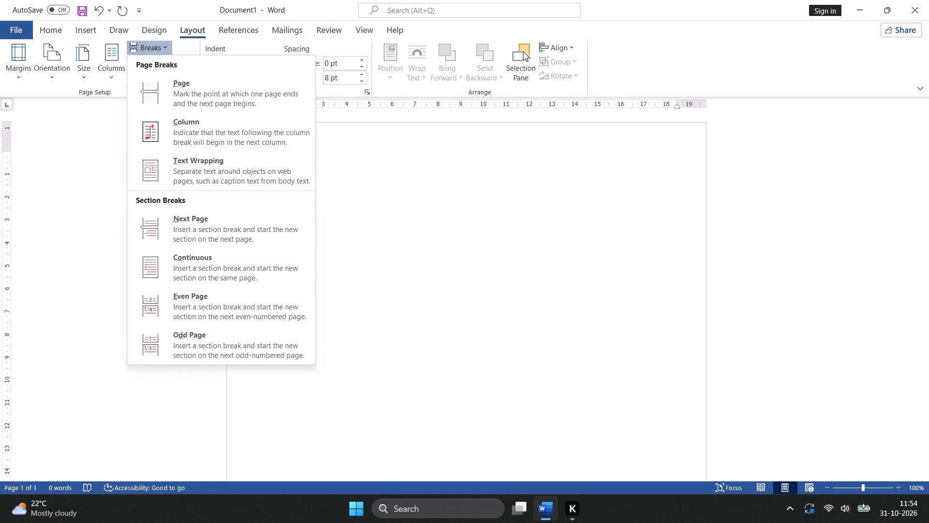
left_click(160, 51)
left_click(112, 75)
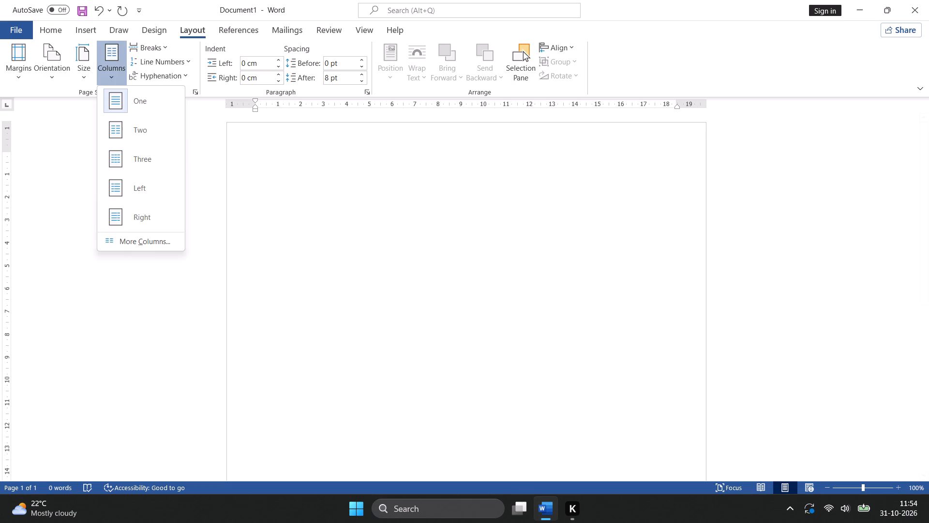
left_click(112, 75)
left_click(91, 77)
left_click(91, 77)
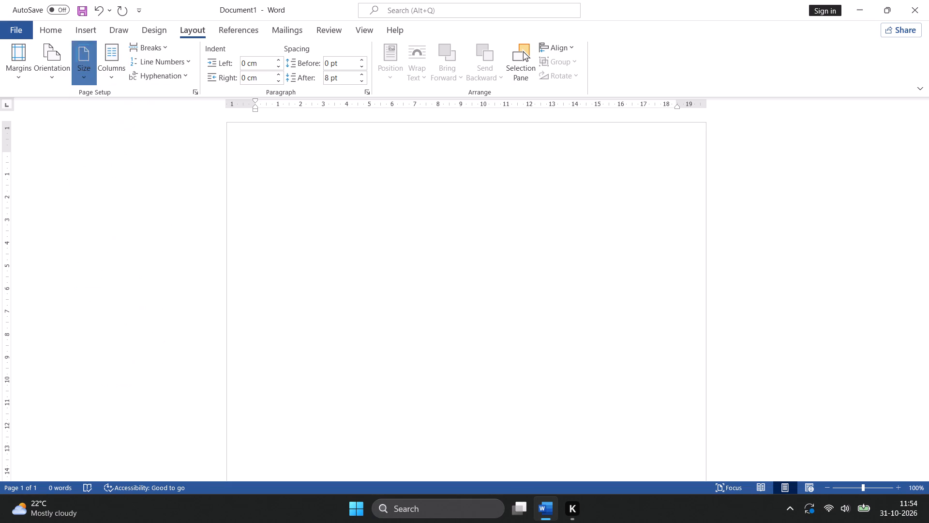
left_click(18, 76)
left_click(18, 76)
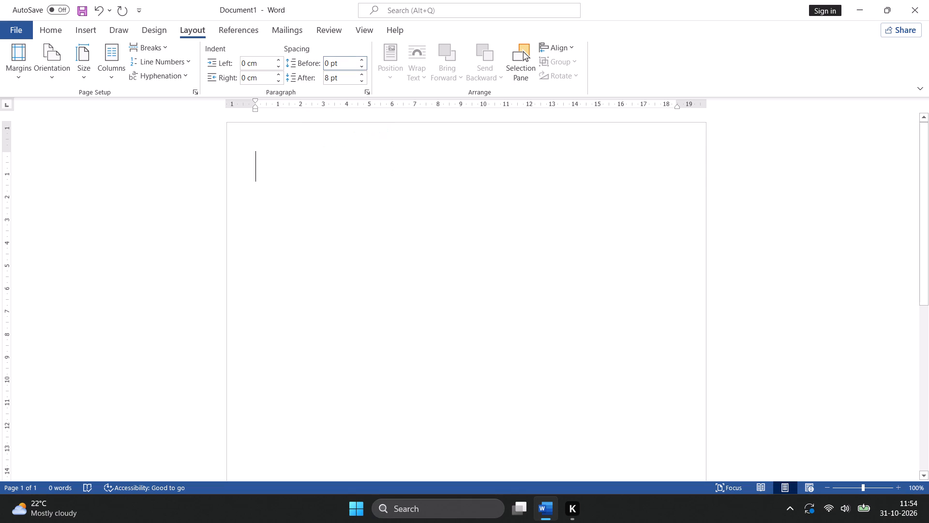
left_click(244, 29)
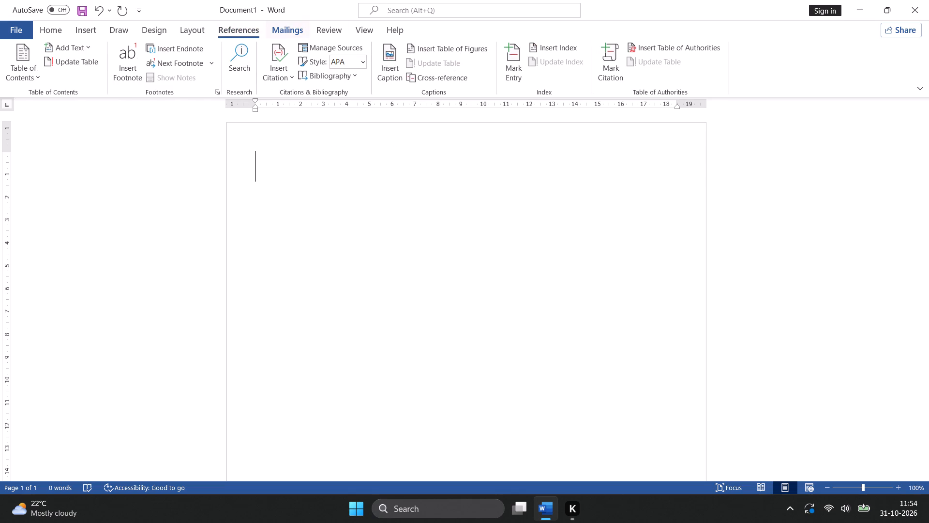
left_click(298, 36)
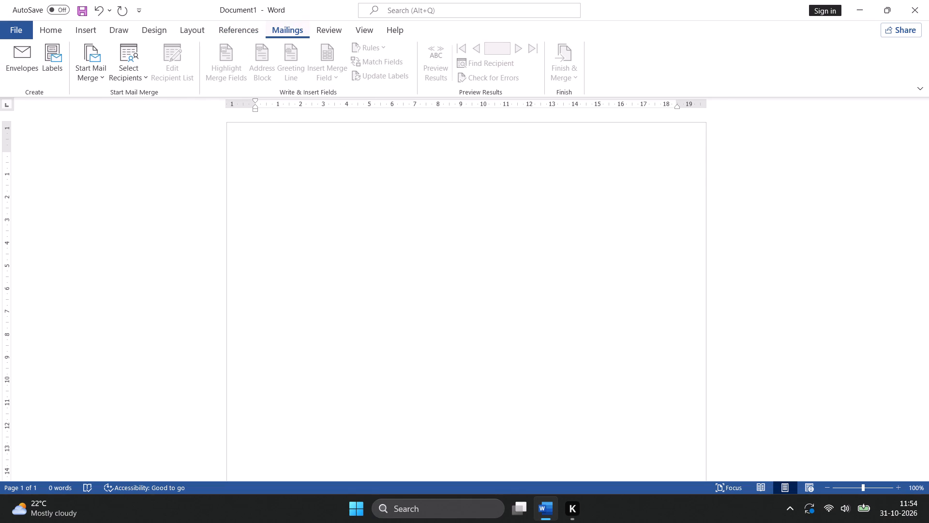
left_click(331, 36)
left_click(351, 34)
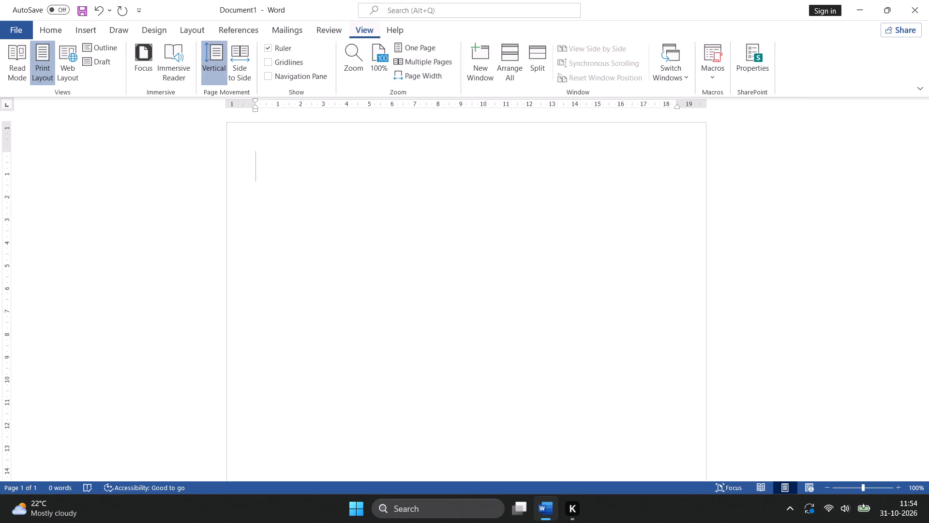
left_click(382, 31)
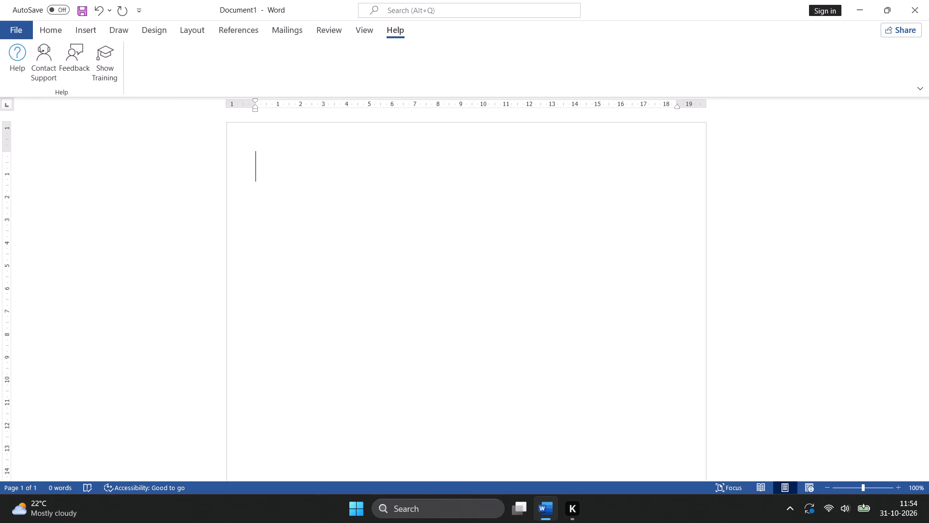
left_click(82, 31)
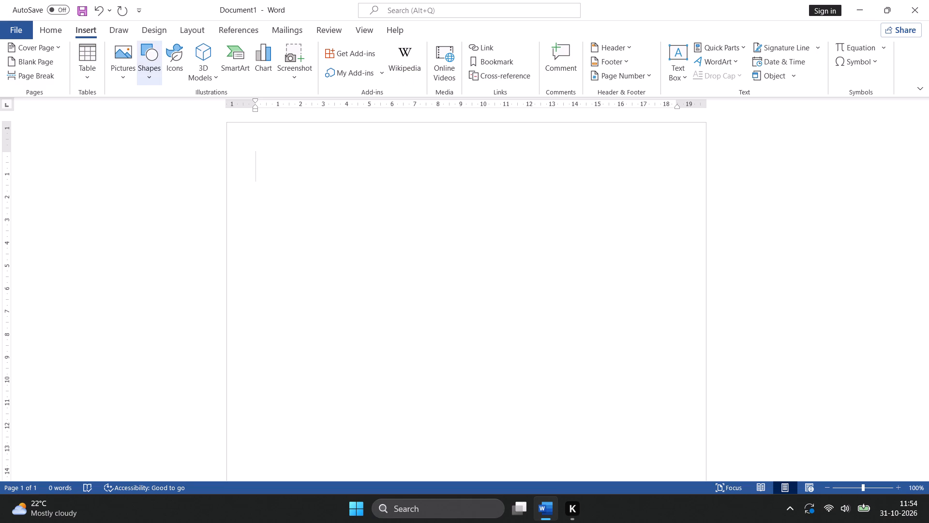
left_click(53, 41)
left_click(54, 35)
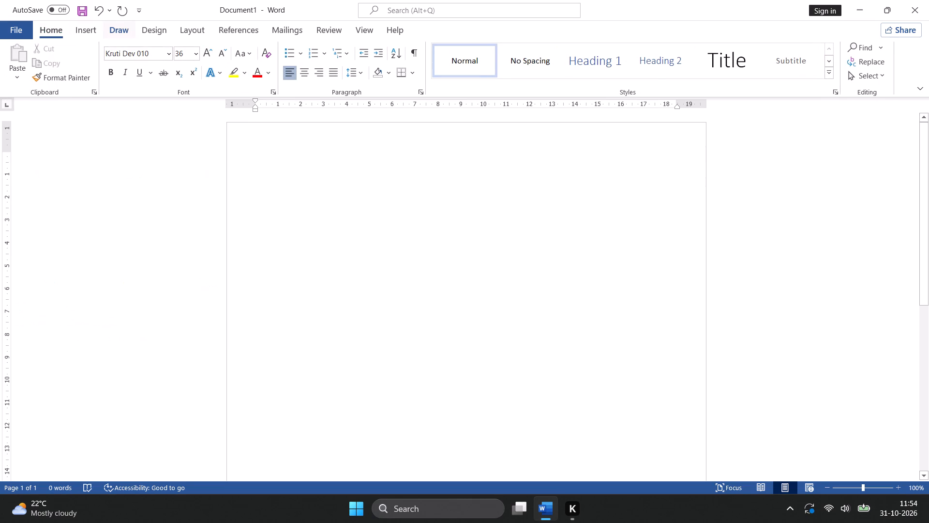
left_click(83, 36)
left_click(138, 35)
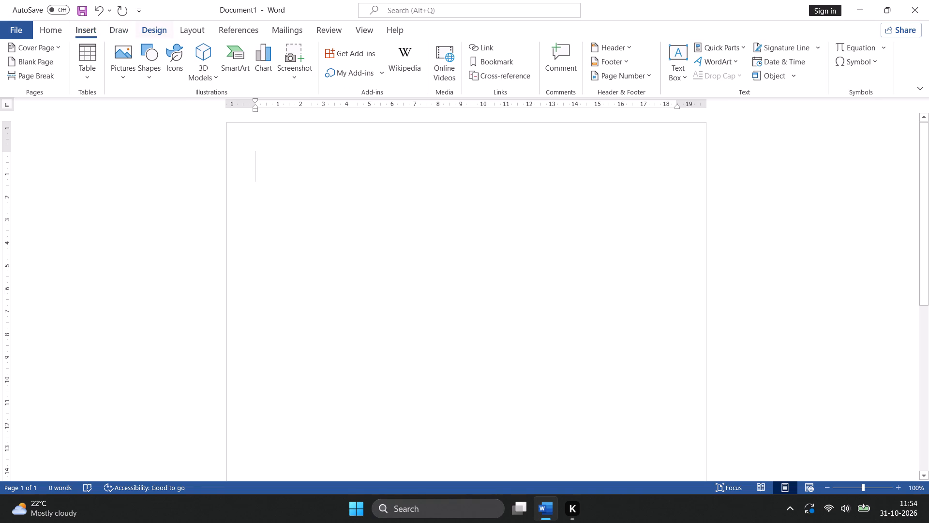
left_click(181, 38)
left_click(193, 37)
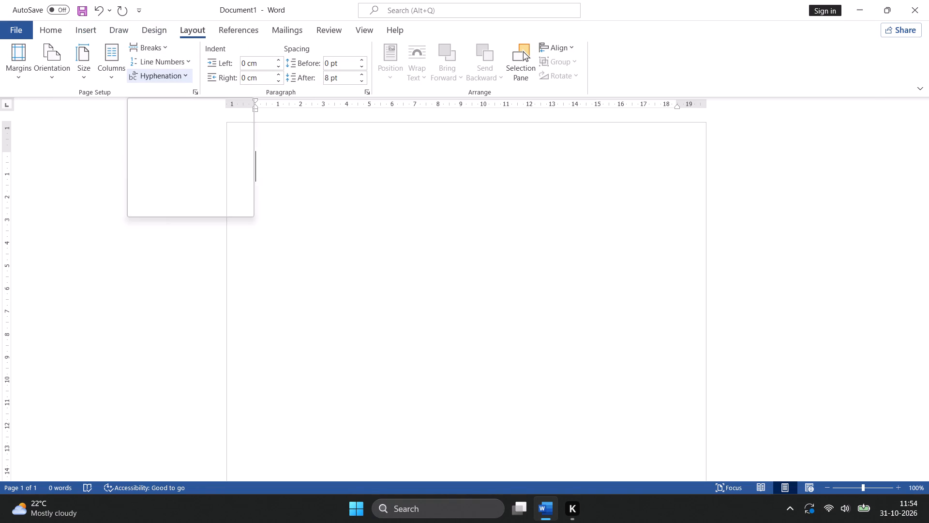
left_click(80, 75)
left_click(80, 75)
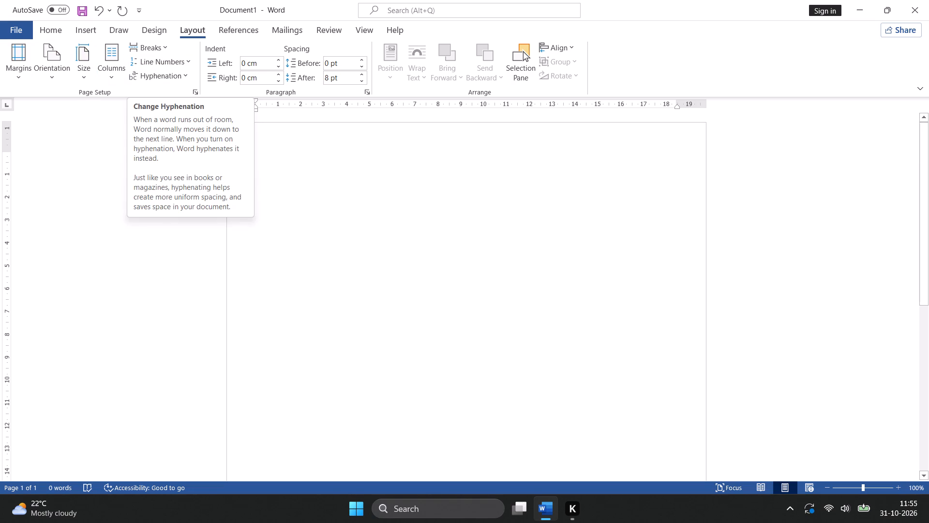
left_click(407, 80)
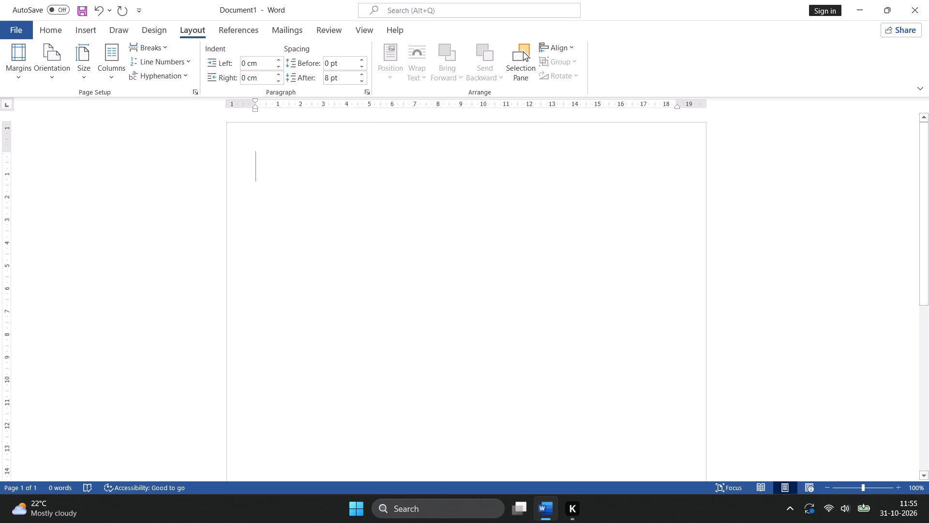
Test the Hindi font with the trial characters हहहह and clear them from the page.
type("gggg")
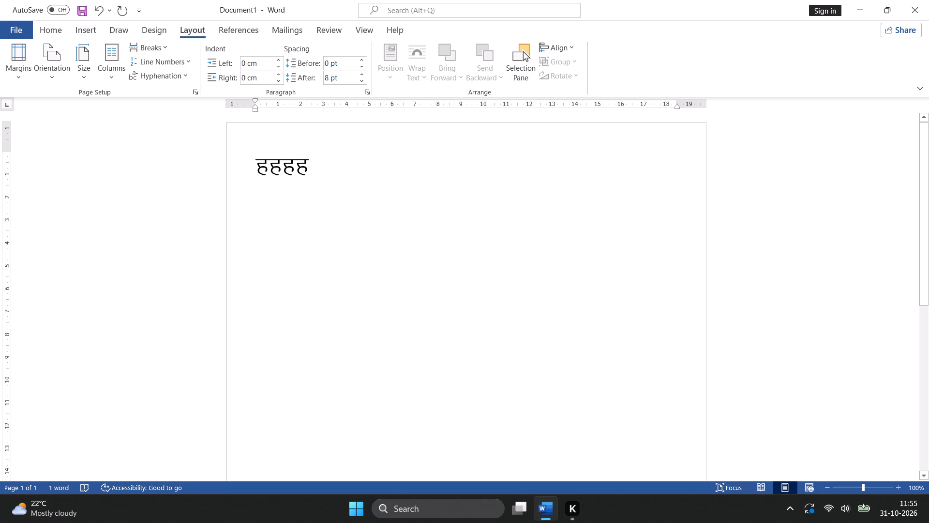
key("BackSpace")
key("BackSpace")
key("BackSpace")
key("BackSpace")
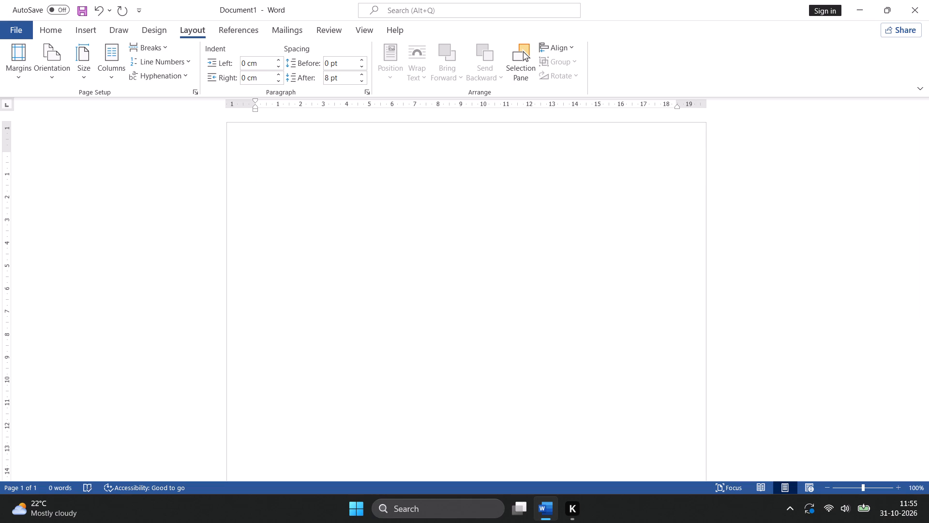
Turn on bold and enter the Hindi words "डिजिटल क्रॉप" on the first line of the page.
key("ctrl+b")
key("f")
key("shift+m")
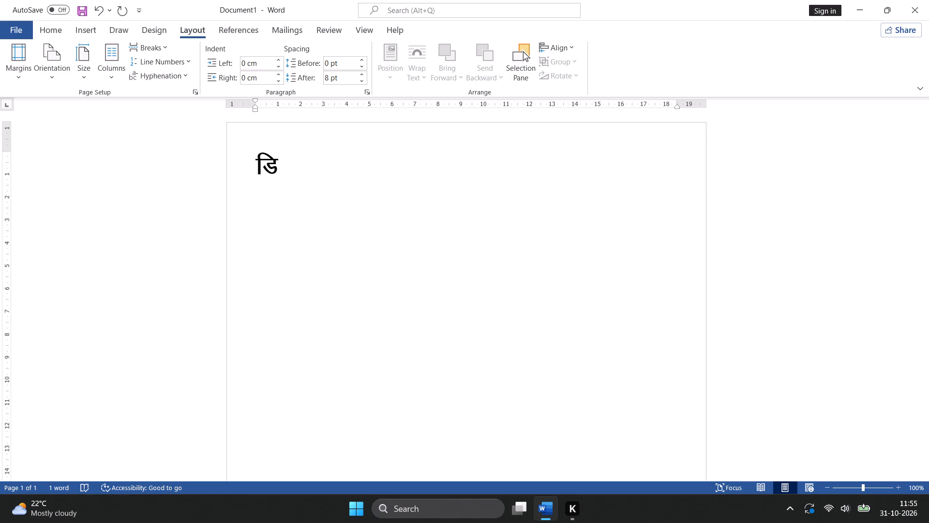
type("ft")
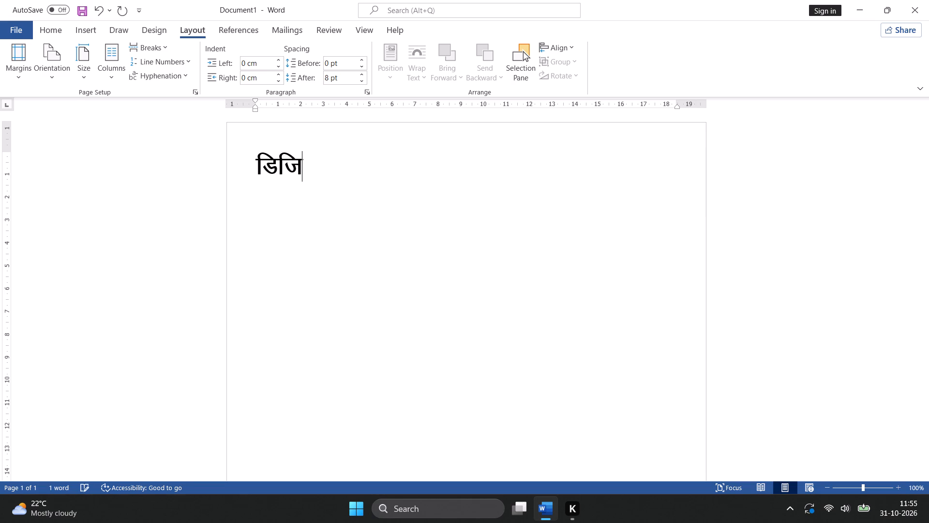
key("shift+v")
type("y d")
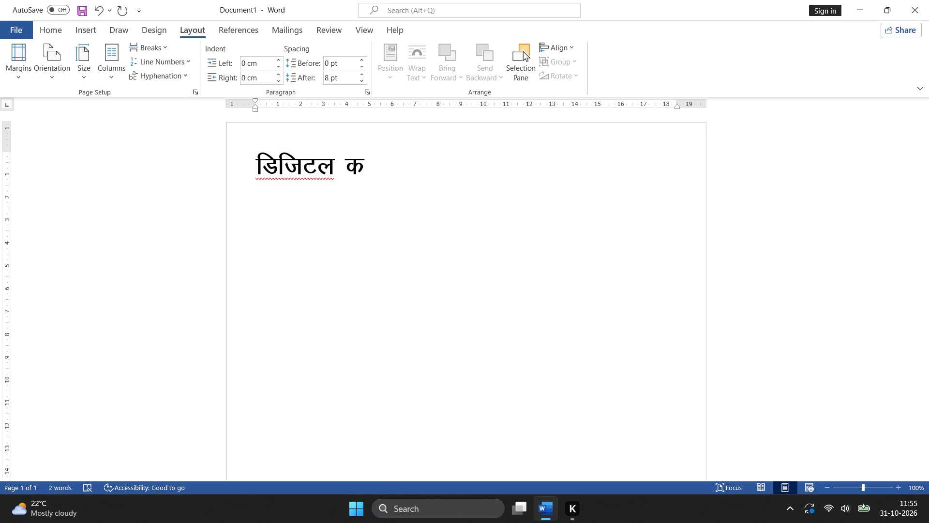
type("zk")
key("shift+w")
type("i o")
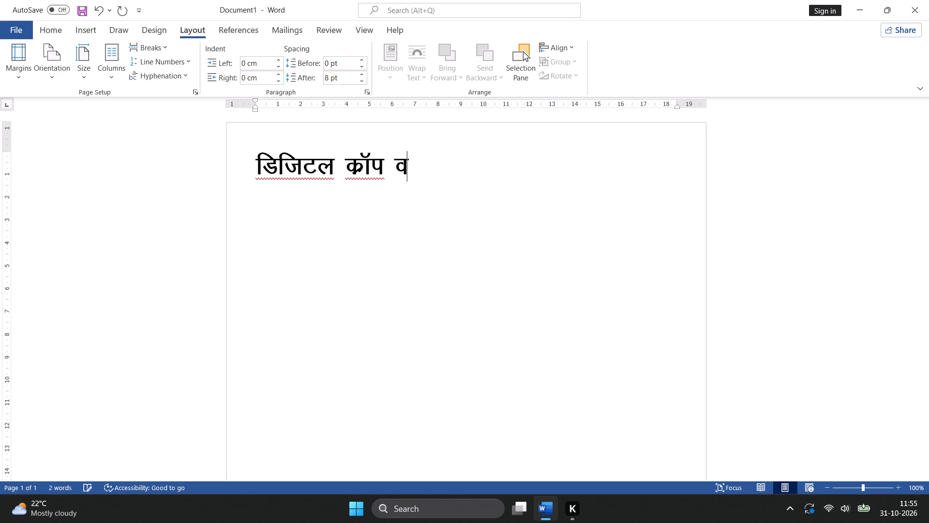
key("BackSpace")
Continue the bold first line after "डिजिटल क्रॉप" with the Hindi text "सर्व कार्य ह".
type("loZ dk")
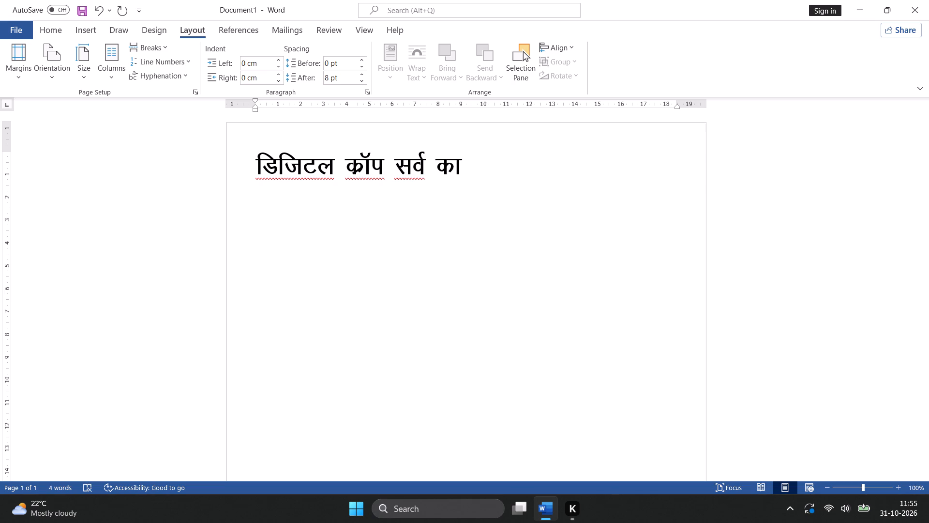
key("semicolon")
key("shift+z")
key("space")
type("gS")
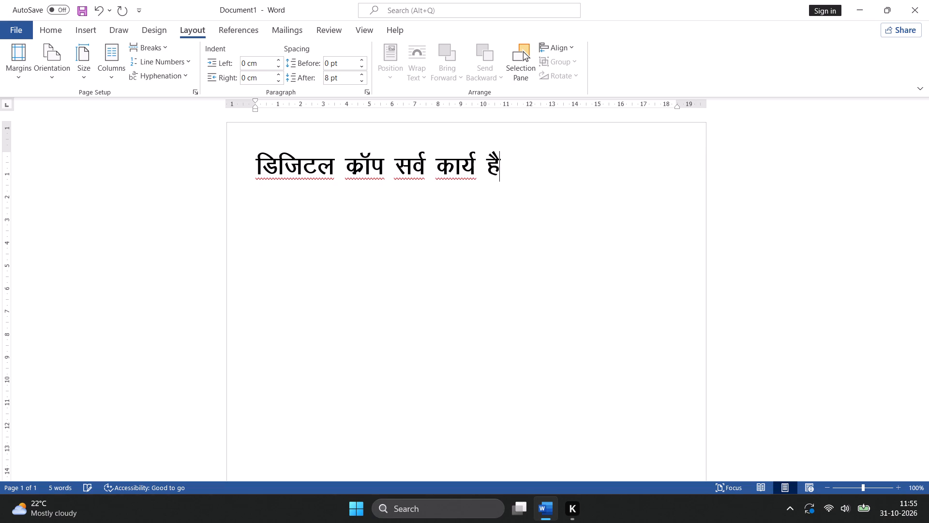
key("BackSpace")
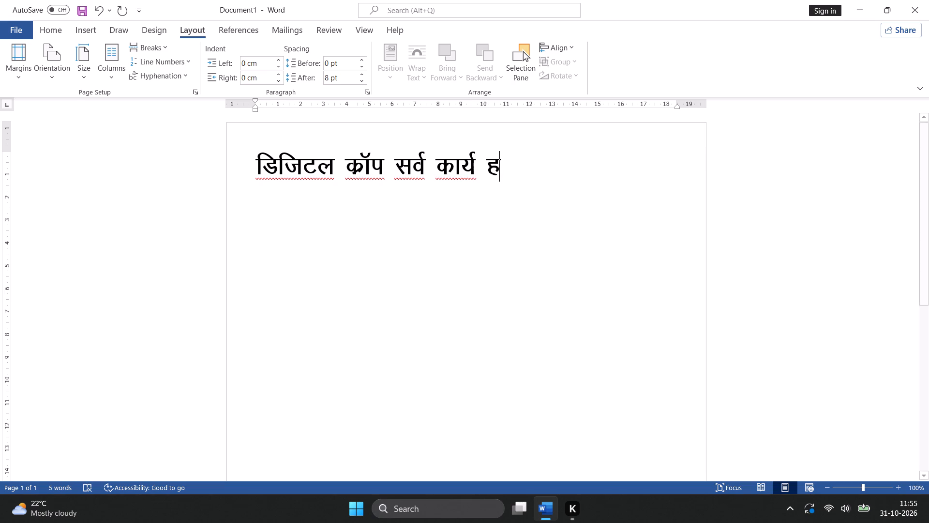
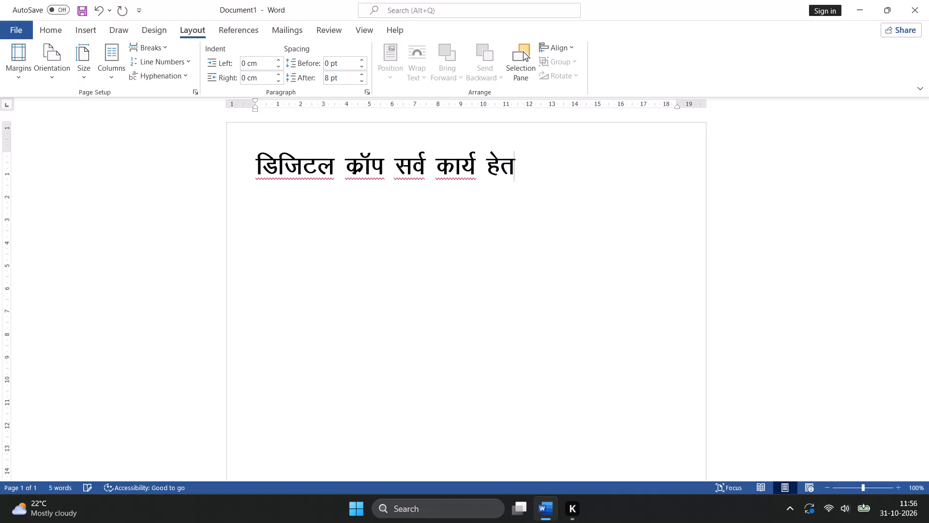
Finish the bold first line with "हेतु आवेदन पत्र" and start a new line below it.
type("q")
key("space")
type("vkosnu i")
key("equal")
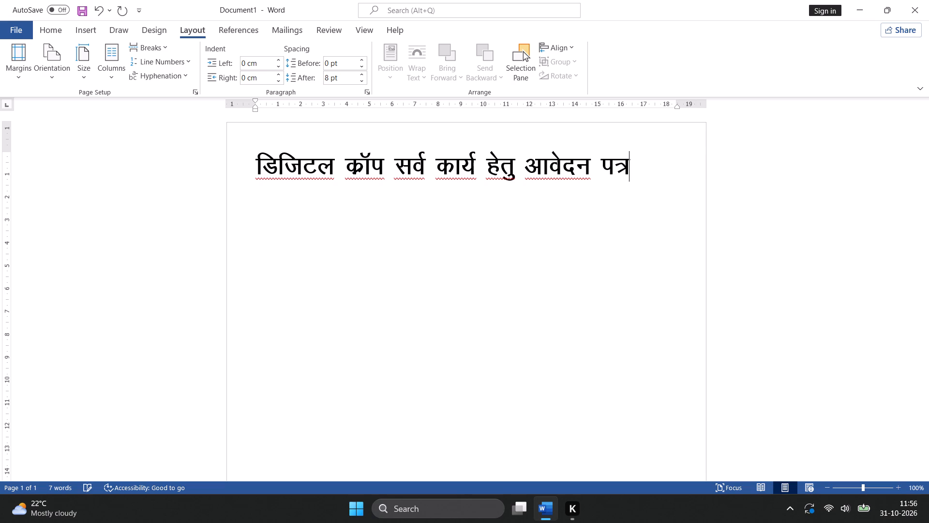
key("Return")
Reduce the font size on the new line below the heading to 12.
left_click(48, 31)
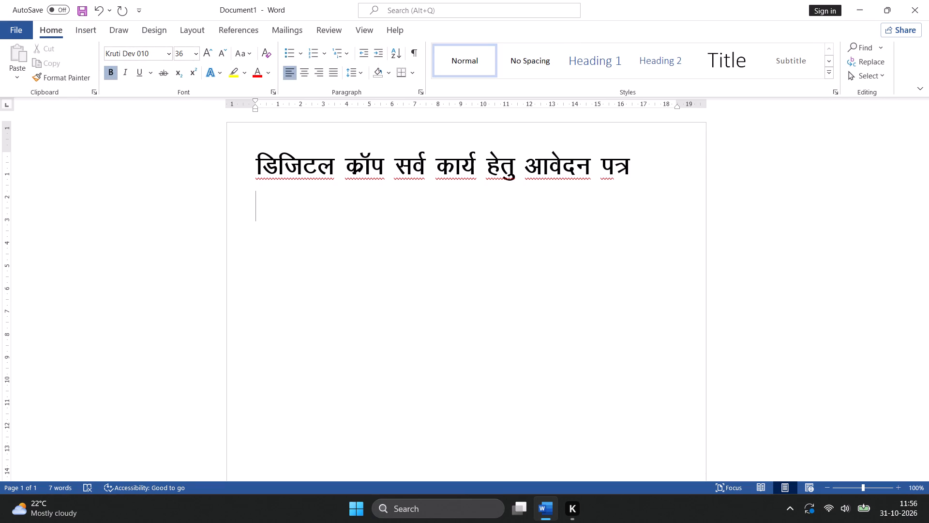
triple_click(225, 56)
triple_click(225, 56)
triple_click(225, 56)
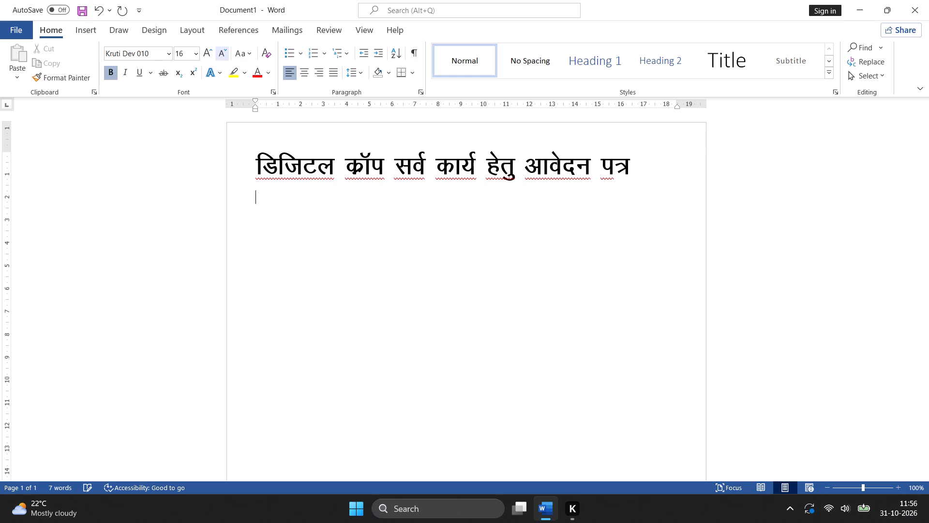
left_click(225, 56)
left_click(225, 56)
key("space")
key("space")
double_click(207, 53)
key("space")
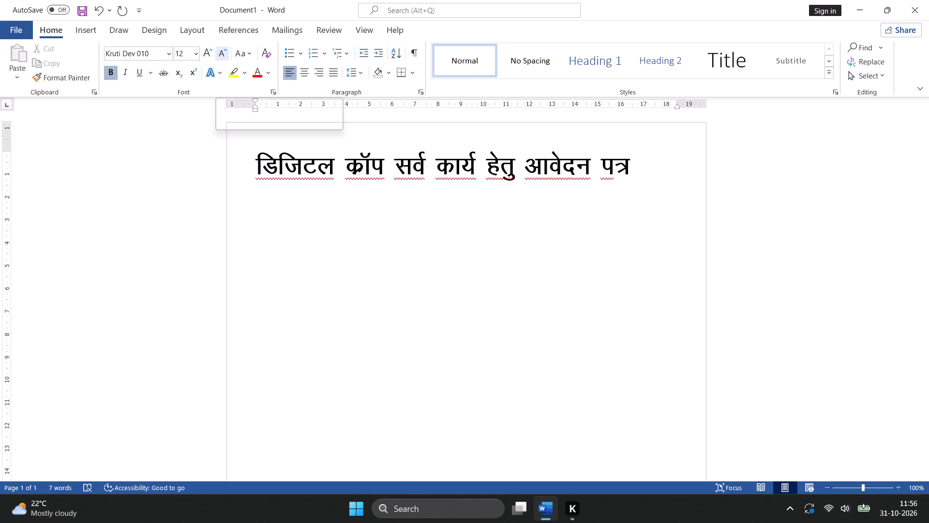
Leave that line blank and indent the following line with spaces to about the 4 cm mark.
key("Return")
key("space")
key("space")
key("space")
key("space")
key("space")
key("space")
key("space")
key("space")
key("space")
key("space")
key("space")
key("space")
key("space")
key("space")
key("space")
key("space")
key("space")
key("space")
key("space")
key("space")
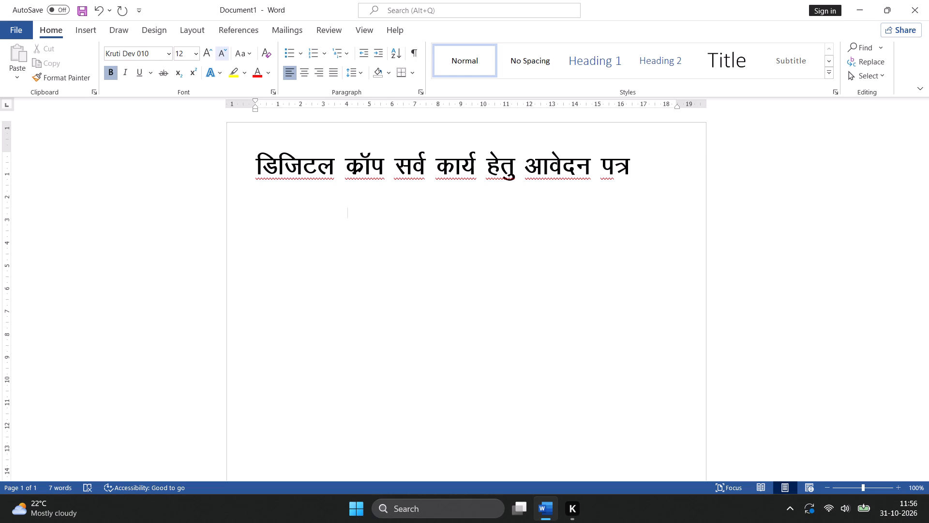
Set the indented line's font size to 16 without bold, clearing the trial characters entered there.
type("xk")
key("BackSpace")
key("BackSpace")
double_click(209, 54)
key("z")
key("BackSpace")
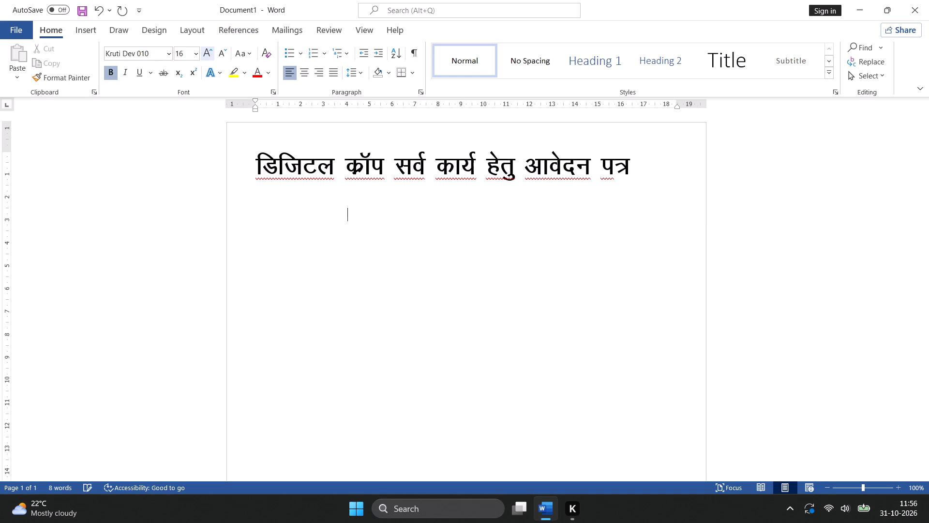
type("xk")
key("BackSpace")
key("BackSpace")
key("ctrl+b")
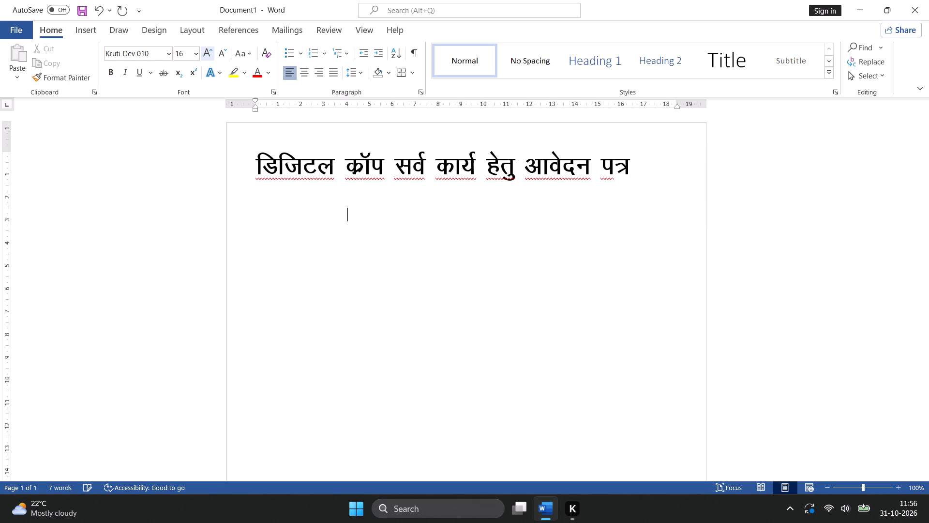
Enter "ग्राम पंचायत" on the indented line, followed by a dotted blank to fill in.
key("x")
type("s=")
key("BackSpace")
key("BackSpace")
key("x")
key("BackSpace")
type("zk")
type("e")
key("space")
type("ia")
type("pk")
type(";r")
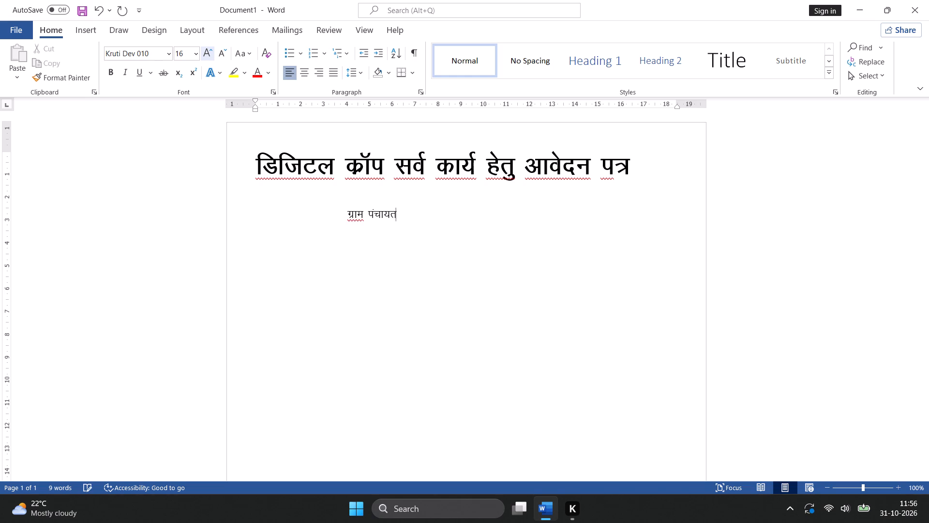
key("space")
type("-------")
type("----")
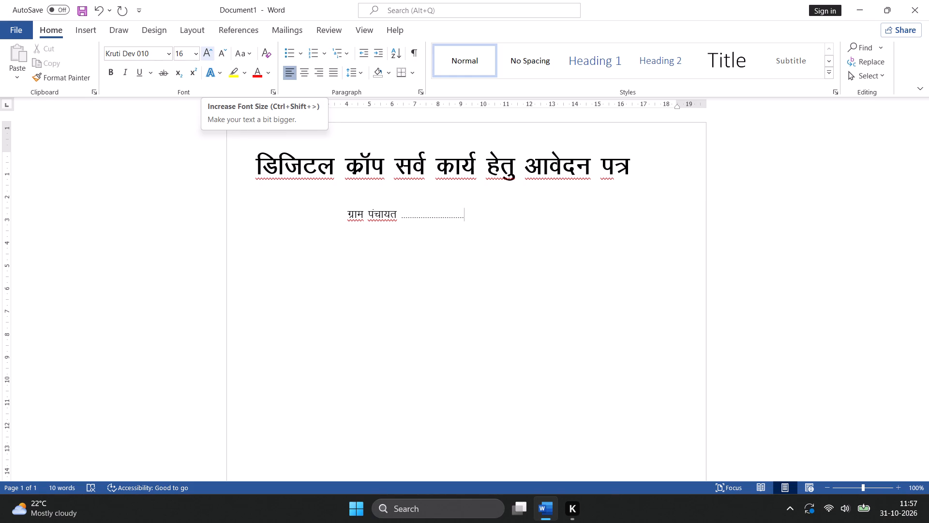
key("BackSpace")
key("BackSpace")
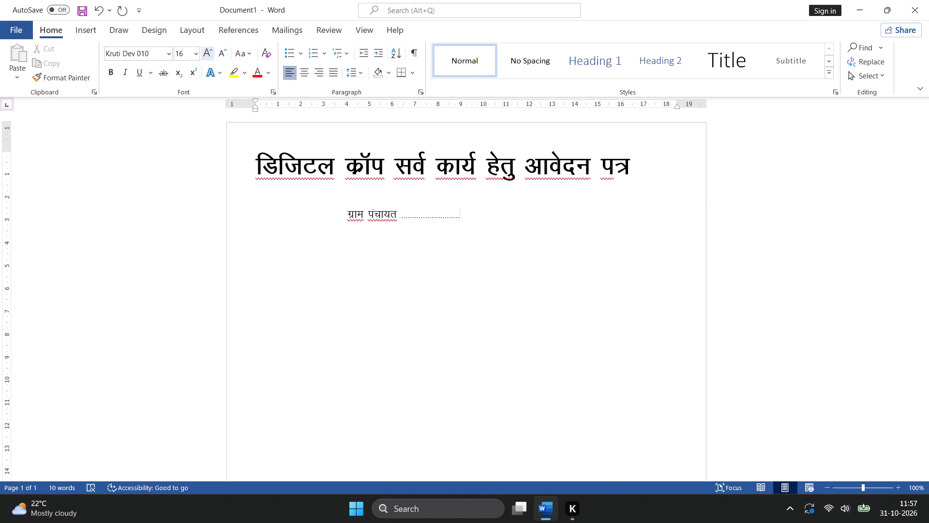
Add "विकासखण्ड" with its own dotted blank after the ग्राम पंचायत field on the same line.
key("space")
key("o")
key("BackSpace")
type("fodk")
key("l")
key("apostrophe")
key("BackSpace")
type("pk")
key("BackSpace")
key("BackSpace")
key("bracketleft")
type("k.")
key("shift+m")
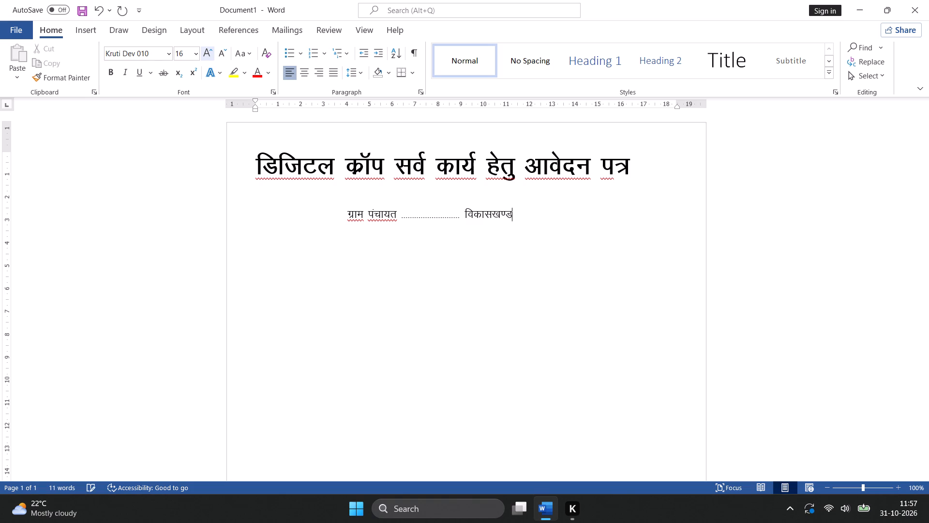
key("space")
type("-----------------")
key("space")
key("space")
key("BackSpace")
key("BackSpace")
key("BackSpace")
type("-----")
Add "जिला" followed by a dotted blank at the end of the line.
type("ftyk")
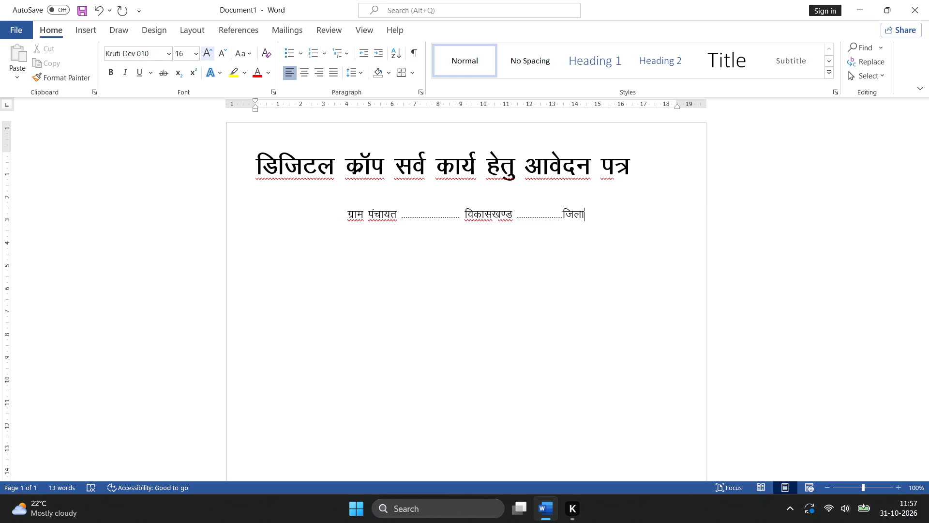
key("space")
type("----------")
type("---")
Reduce the blank indent before "ग्राम पंचायत" so the line of dotted fields starts nearer the margin.
scroll(209, 60, "up", 1)
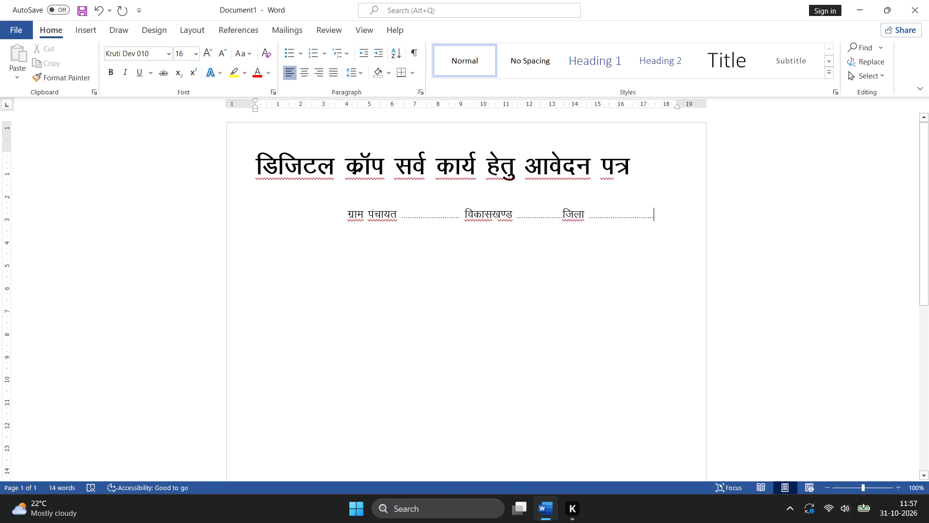
left_click(325, 219)
key("BackSpace")
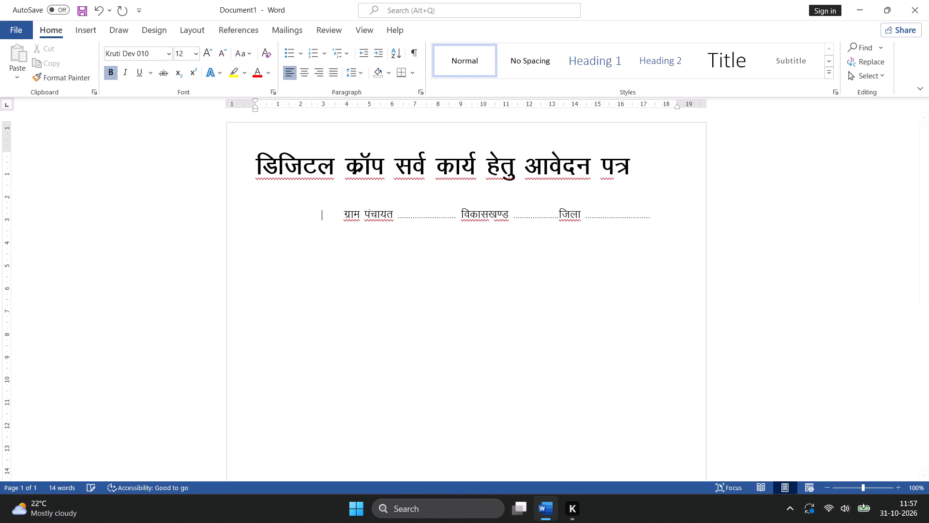
key("BackSpace")
key("BackSpace")
key("BackSpace")
key("BackSpace")
key("BackSpace")
key("BackSpace")
key("BackSpace")
key("BackSpace")
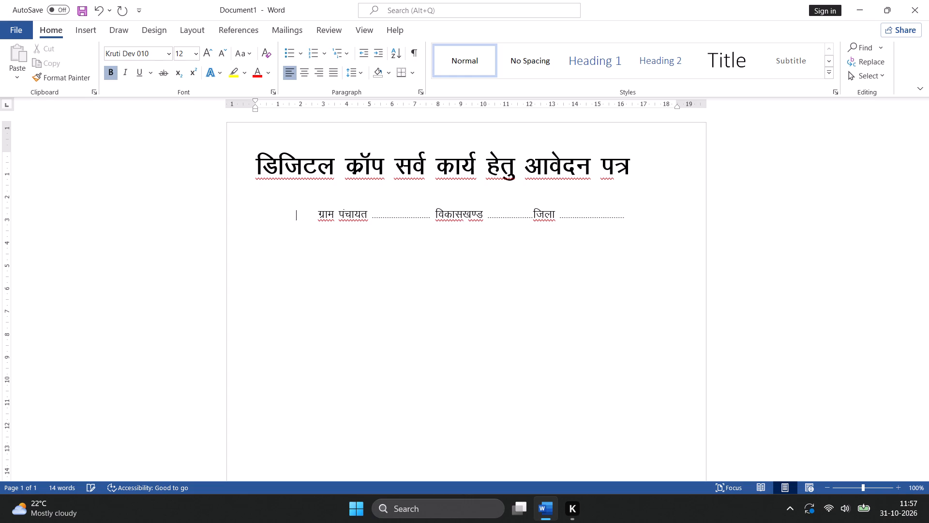
key("BackSpace")
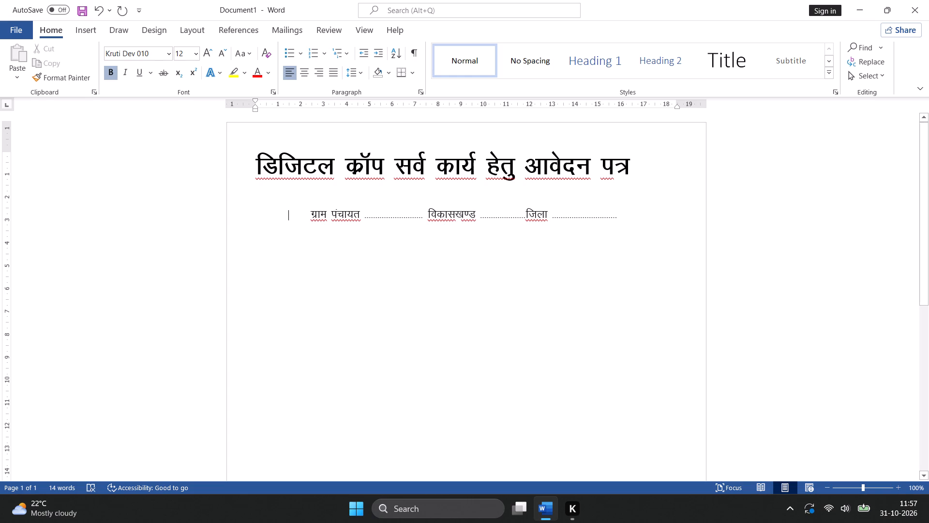
Centre the heading "डिजिटल क्रॉप सर्वे कार्य हेतु आवेदन पत्र" on the page.
left_click_drag(256, 170, 641, 180)
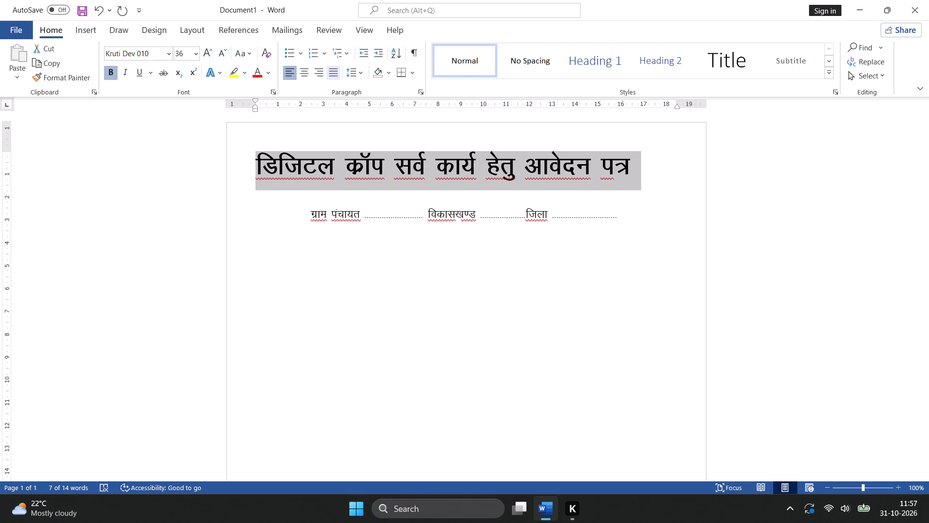
left_click(301, 72)
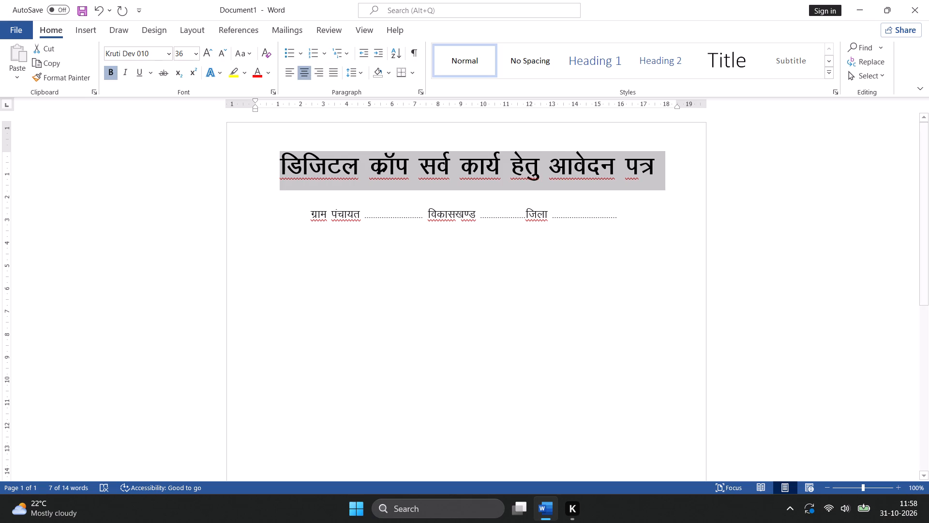
Enter the salutation "प्रति," in bold at size 20 on a new line below the dotted fields.
left_click(623, 220)
key("Return")
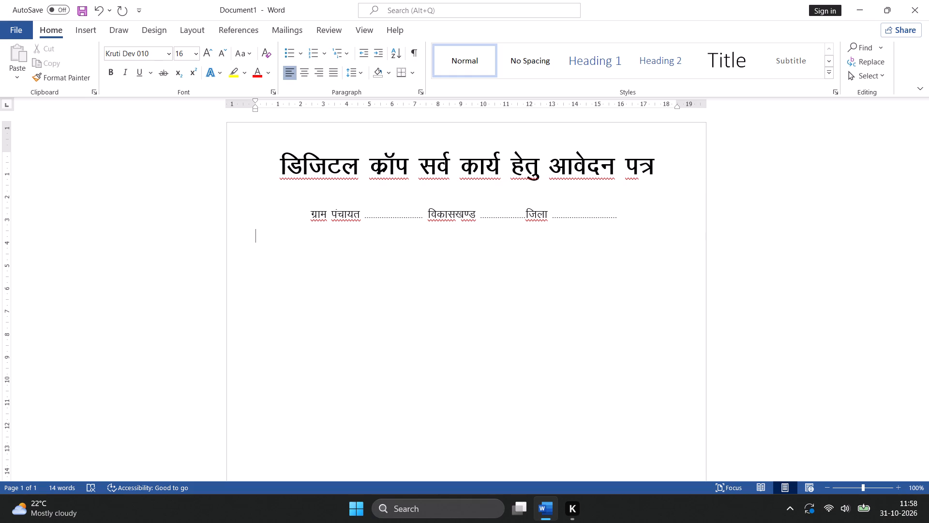
key("ctrl+shift+b")
key("e")
key("BackSpace")
double_click(208, 58)
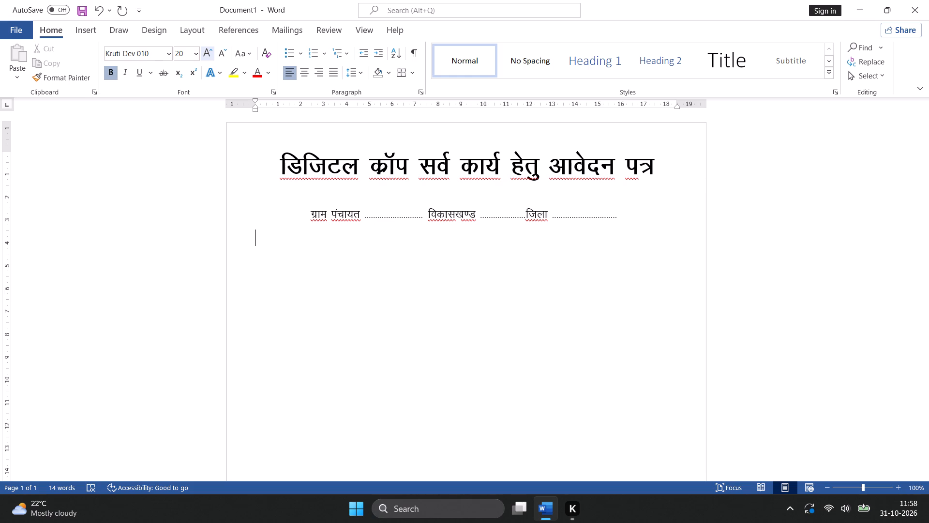
type("dk")
key("BackSpace")
key("BackSpace")
key("i")
key("z")
type("ft")
key("BackSpace")
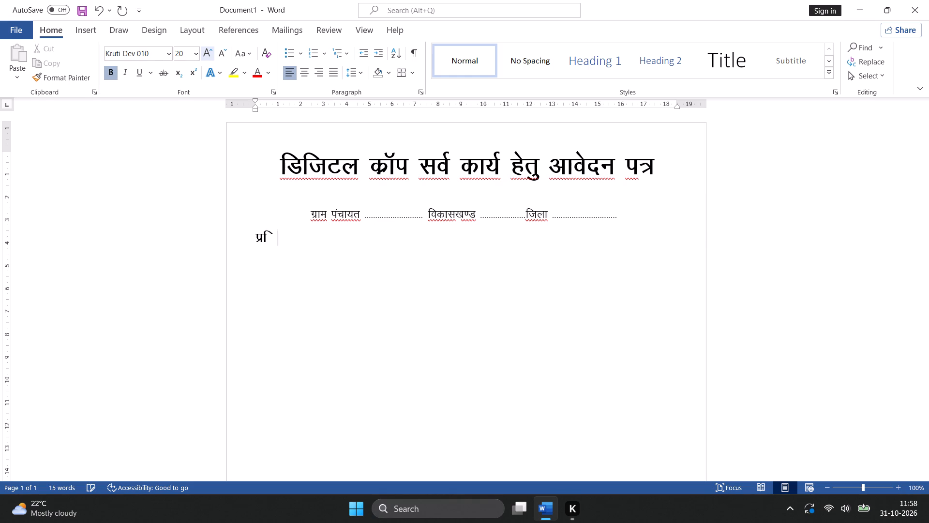
key("r")
key("bracketright")
Begin an indented, non-bold line under "प्रति," with the word "श्रीमान".
key("Return")
key("space")
key("space")
key("space")
key("space")
key("space")
key("shift+j")
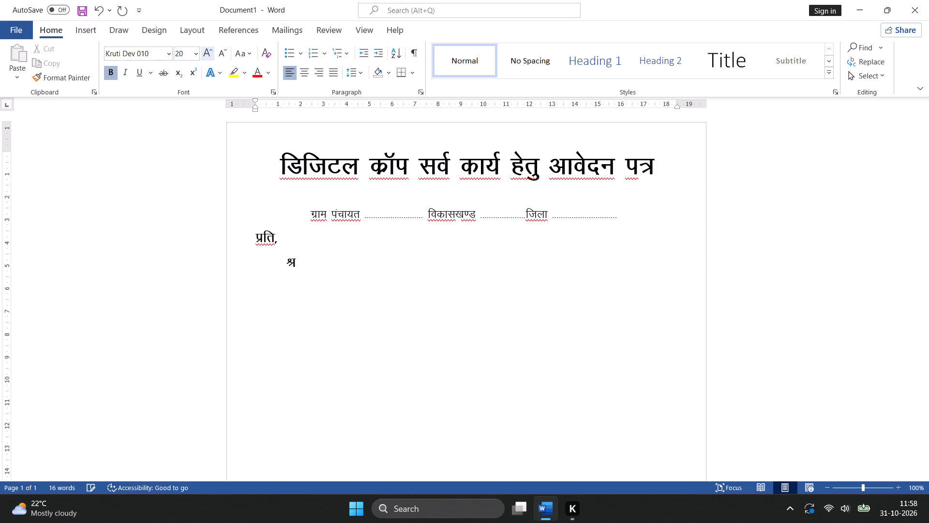
key("BackSpace")
key("ctrl+b")
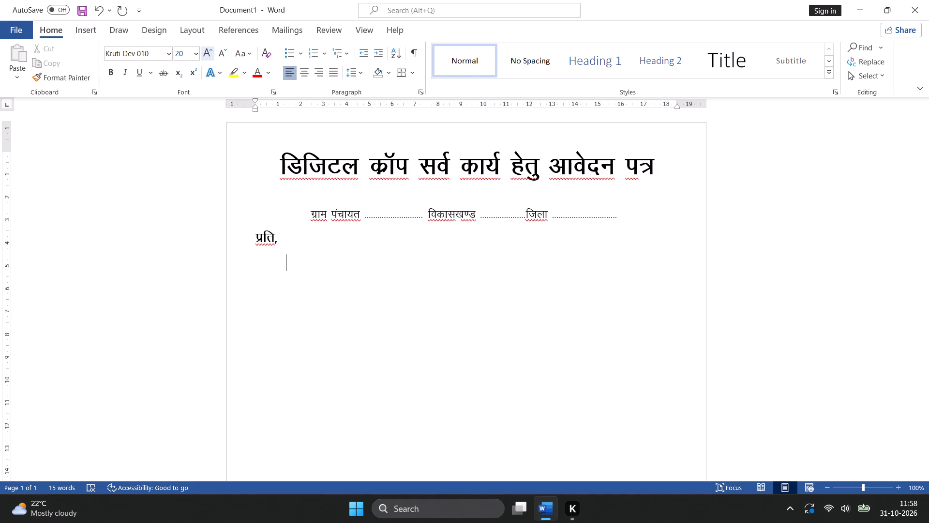
key("shift+j")
key("k")
key("BackSpace")
type("heku")
Continue the addressee line after "श्रीमान" with "पटवारी महोदय जी".
key("space")
key("i")
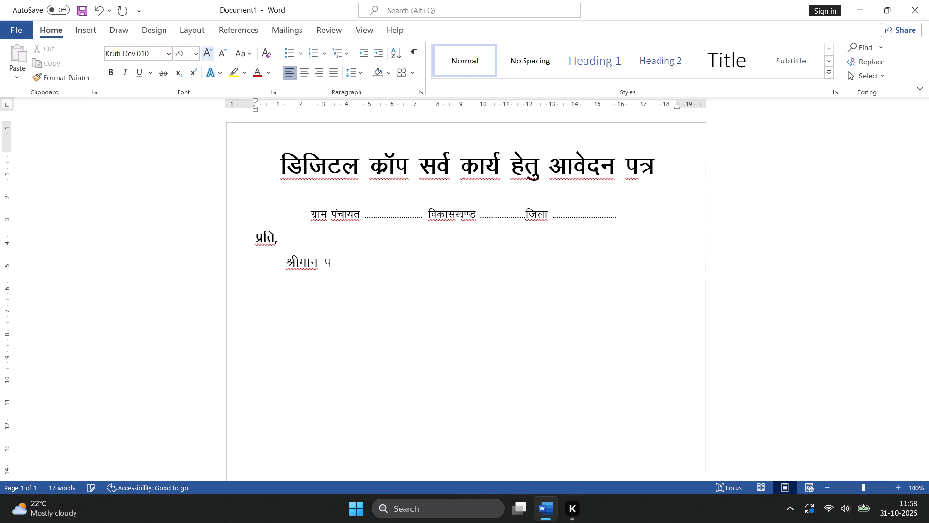
type("Vokjh")
key("space")
key("i")
key("BackSpace")
key("e")
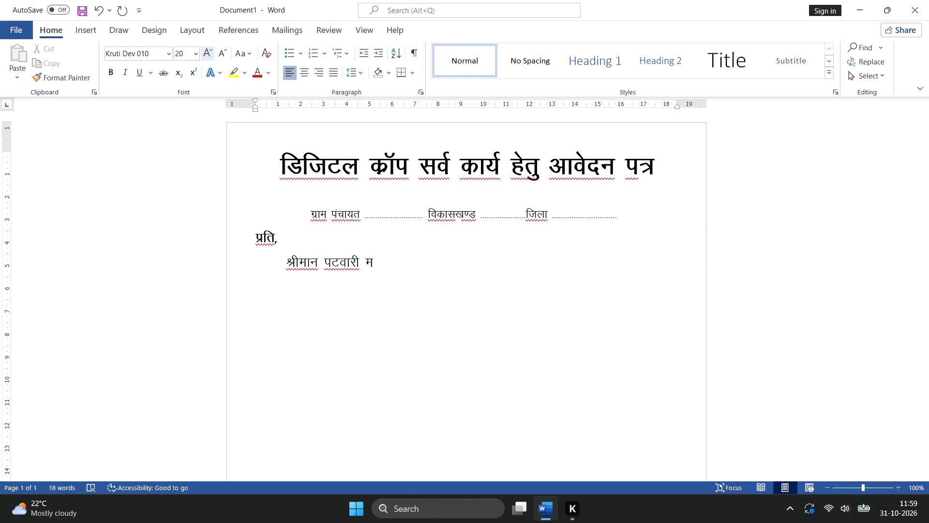
type("gks")
type("n;")
key("space")
type("th")
Add an indented line below the addressee with "हल्का नंबर" followed by a dotted blank.
key("Return")
key("space")
key("space")
key("space")
key("space")
key("space")
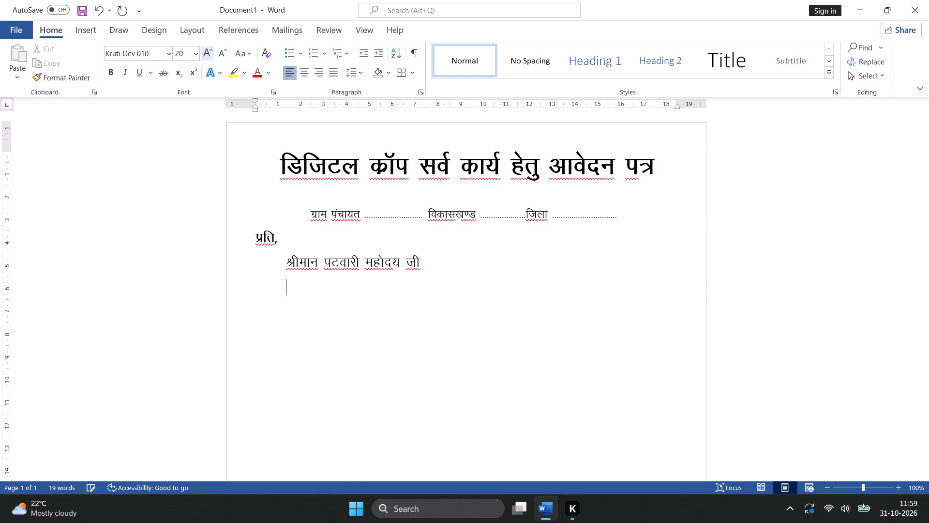
key("space")
key("BackSpace")
key("g")
type("Ydk ua")
type("cj")
key("space")
type("-----------")
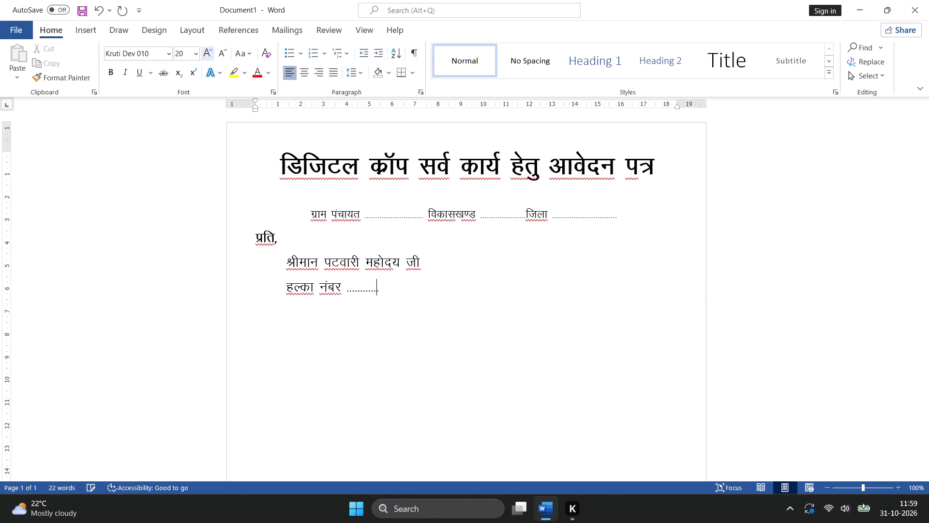
type("----")
Add an indented line below the "हल्का नंबर" line with the label "ग्राम पंचायत".
key("Return")
key("space")
key("space")
key("space")
key("space")
key("space")
key("space")
key("BackSpace")
key("BackSpace")
key("space")
key("c")
key("BackSpace")
key("c")
key("BackSpace")
key("x")
type("zke iapk;r")
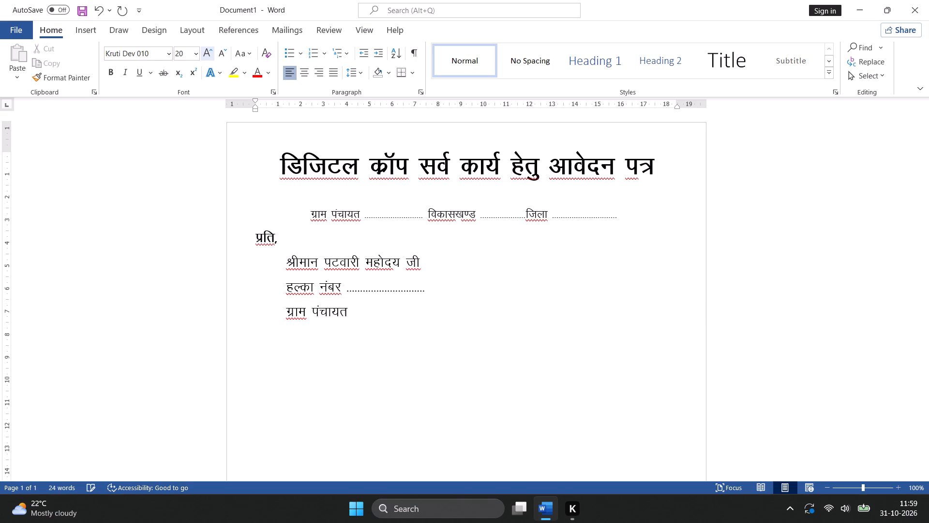
Add a dotted blank after "ग्राम पंचायत" in the addressee block, ending about level with the "हल्का नंबर" blank.
key("space")
key("minus")
key("minus")
key("minus")
key("minus")
key("minus")
key("minus")
key("minus")
key("minus")
key("minus")
key("minus")
key("minus")
key("minus")
key("minus")
key("minus")
key("minus")
key("minus")
key("minus")
key("minus")
key("minus")
key("minus")
type("------")
Add an indented line below "ग्राम पंचायत" in the addressee block with "विकासखण्ड" followed by a dotted blank.
key("Return")
key("space")
key("space")
key("space")
key("space")
key("space")
type("fodk")
key("l")
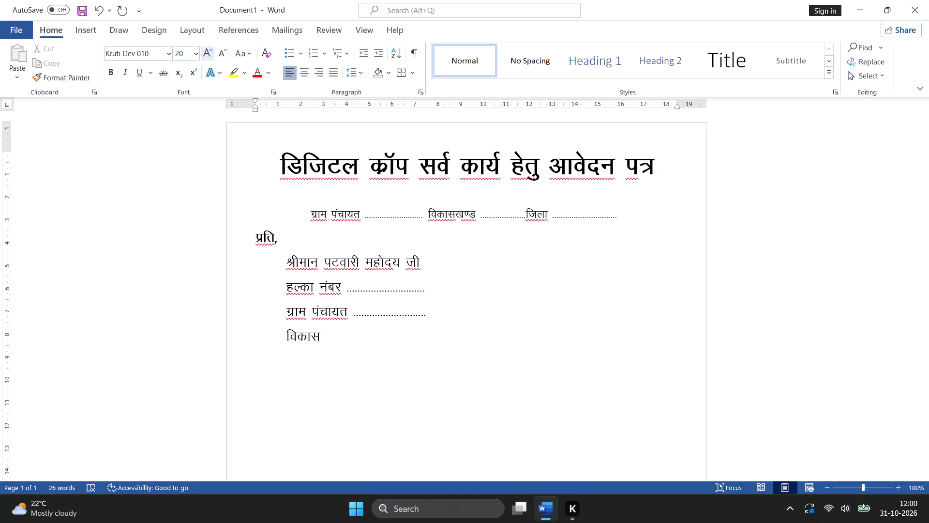
key("bracketleft")
type("k.")
key("shift+m")
key("space")
type("-----")
type("-----")
key("space")
key("space")
key("BackSpace")
key("BackSpace")
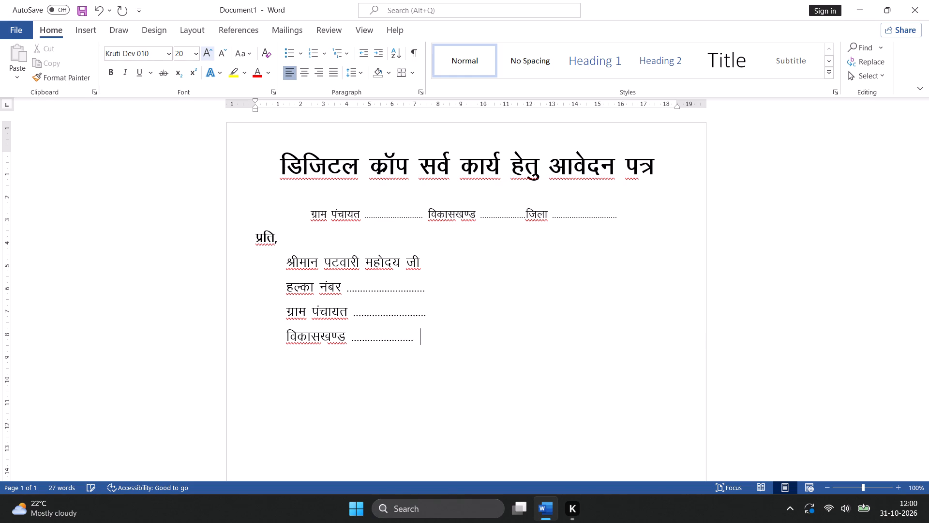
type("----")
Continue the addressee block's "विकासखण्ड" line with "जिला" followed by a dotted blank.
type("ft")
type("yk")
key("space")
type("--")
type("--")
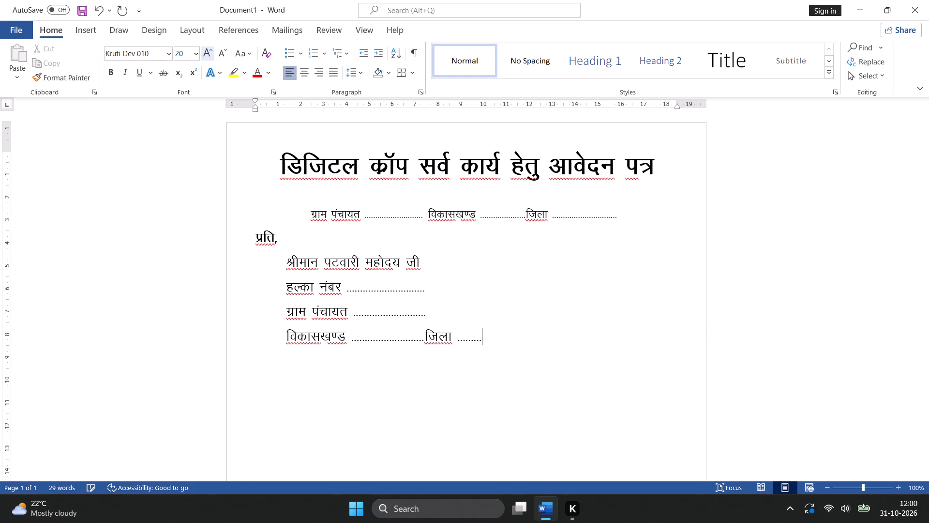
type("---")
Start a numbered list below the addressee block, with item 1 beginning with the word "ग्राम".
key("Return")
key("space")
key("BackSpace")
key("1")
key("minus")
key("space")
type("xk")
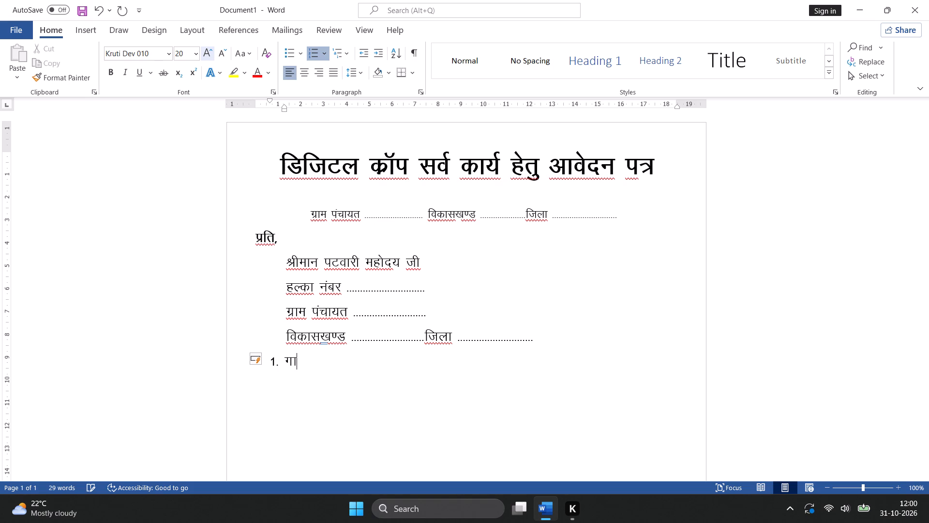
key("BackSpace")
key("z")
key("k")
key("e")
Continue numbered item 1 with "का नाम जिसके लिए आवेदन कियाजा रहा है".
key("space")
type("dk")
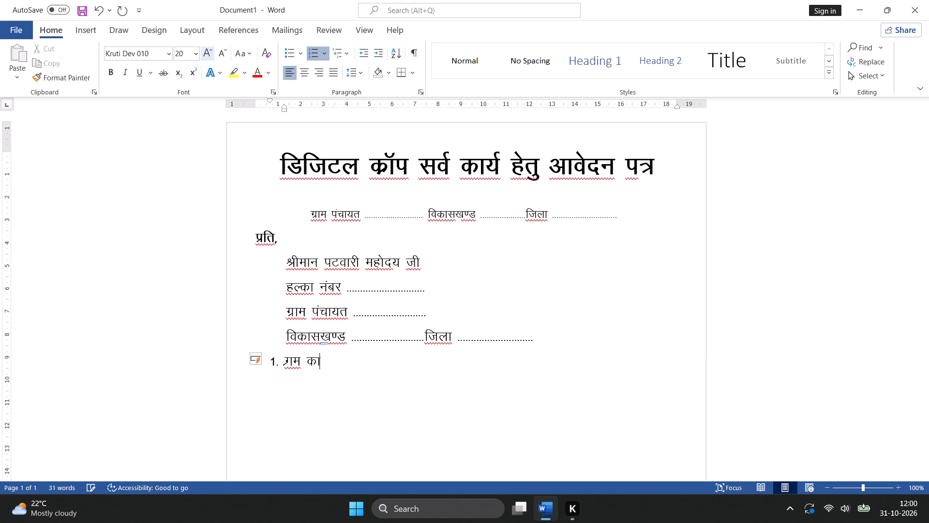
key("space")
type("uke ftlds f")
type("y,")
key("space")
type("vk")
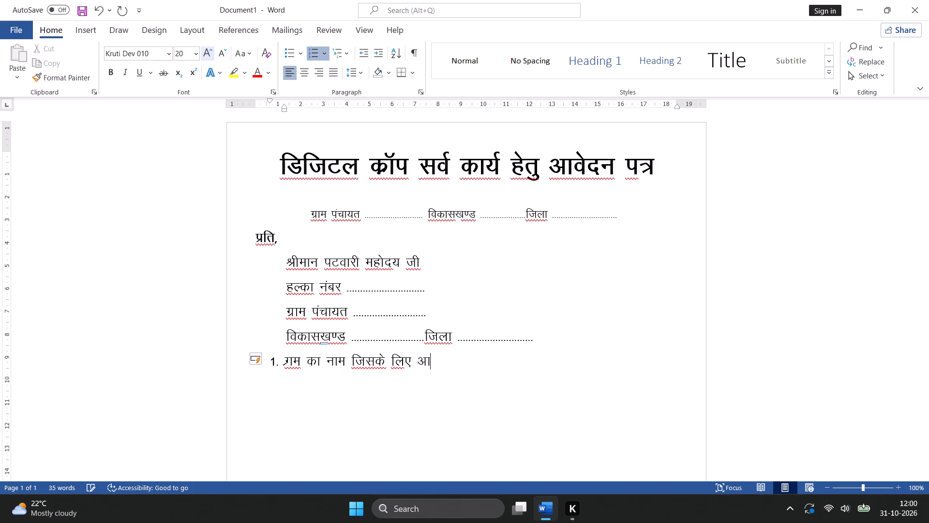
type("os")
type("nu fd")
type(";k")
type("tk jgk gS")
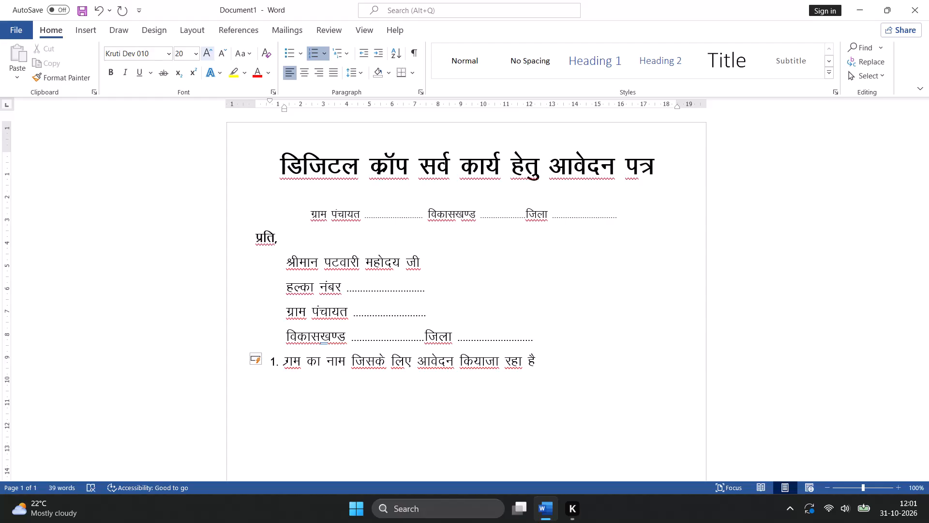
Add a dotted blank after the text of numbered item 1, extending to the end of the line.
key("space")
type("-")
key("minus")
key("minus")
key("minus")
key("minus")
key("minus")
key("minus")
key("minus")
key("minus")
key("minus")
key("minus")
key("minus")
key("minus")
key("minus")
key("minus")
key("minus")
type("--------")
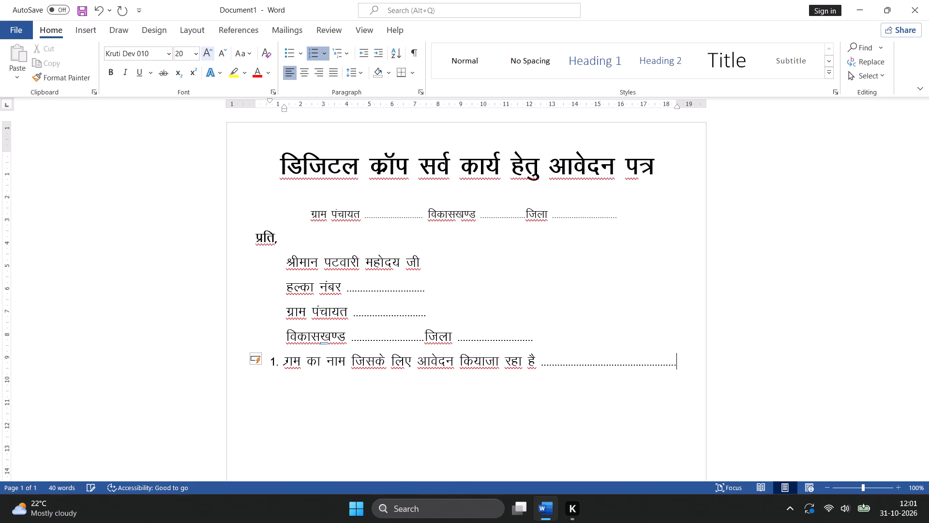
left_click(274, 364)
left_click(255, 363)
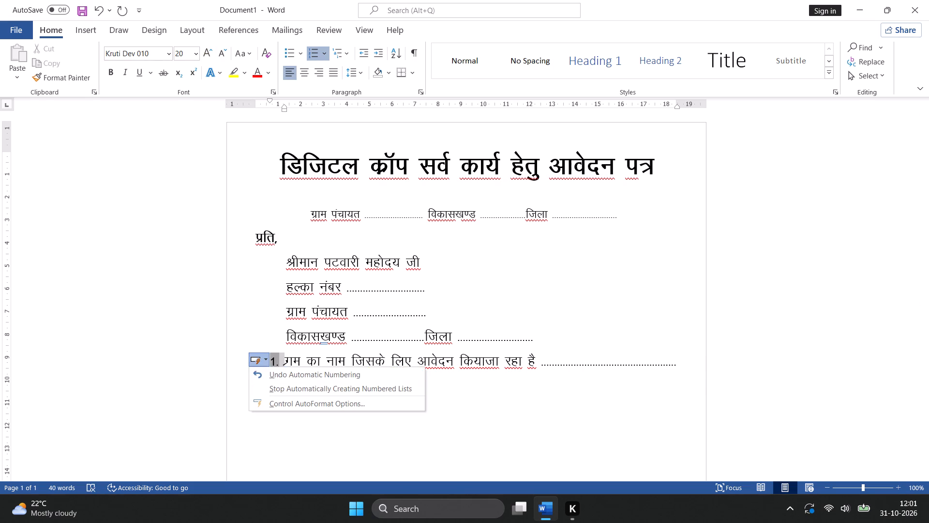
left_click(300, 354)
Remove the automatic number and the misspelled first word from item 1, keeping "का नाम जिसके लिए" on its own line.
left_click(300, 363)
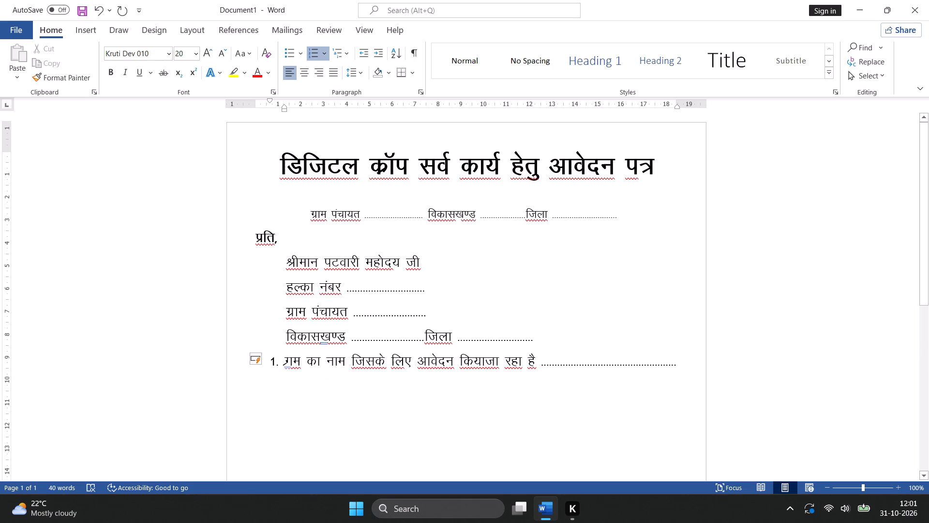
key("BackSpace")
key("BackSpace")
key("BackSpace")
key("BackSpace")
key("BackSpace")
key("BackSpace")
key("BackSpace")
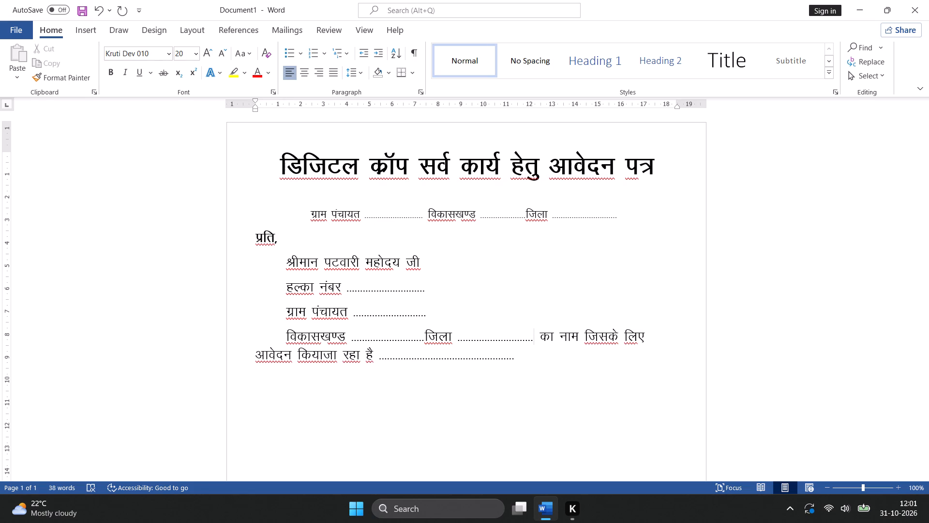
key("BackSpace")
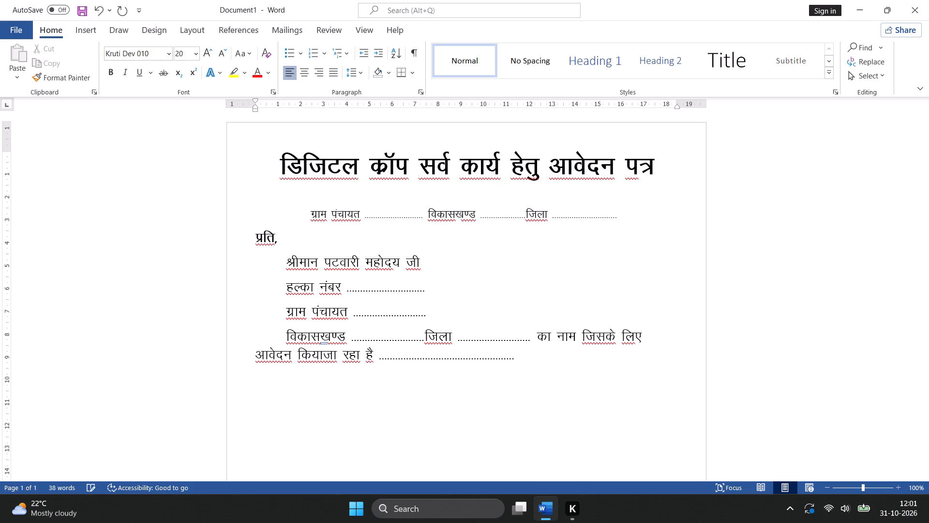
key("ctrl+z")
key("ctrl+z")
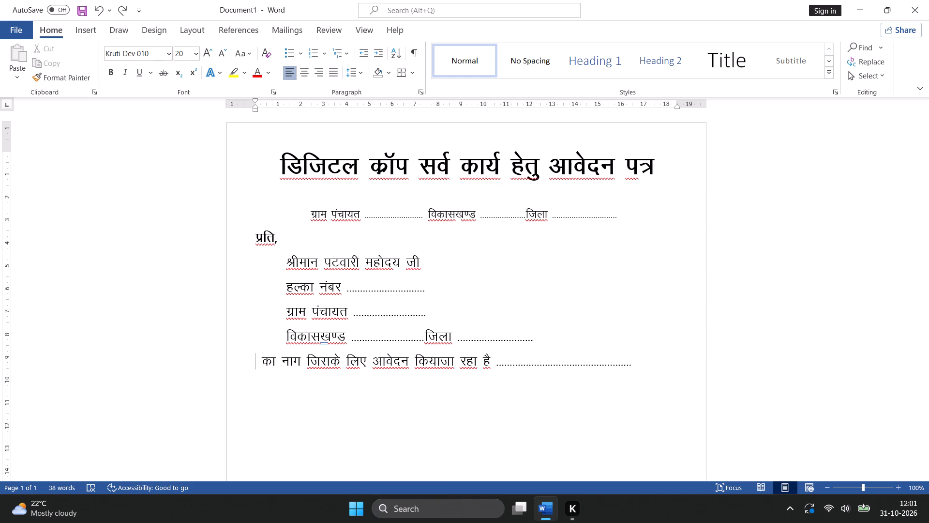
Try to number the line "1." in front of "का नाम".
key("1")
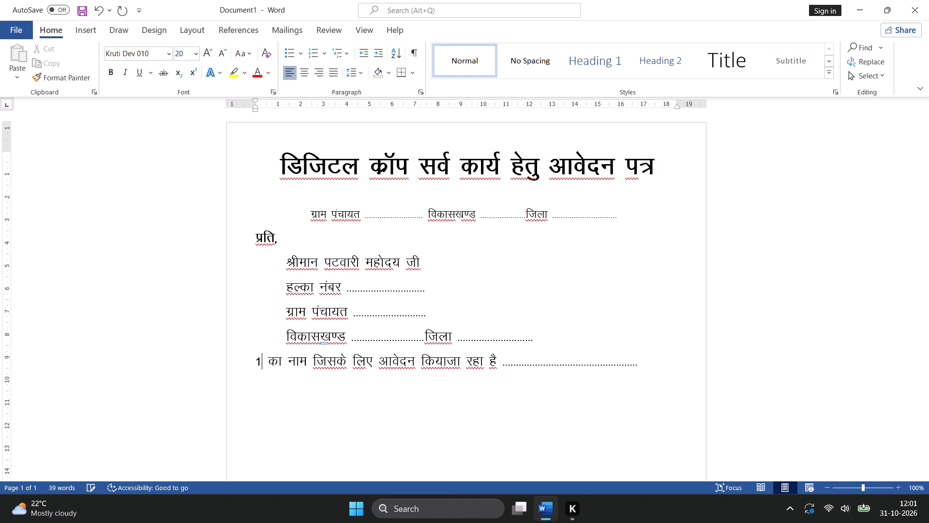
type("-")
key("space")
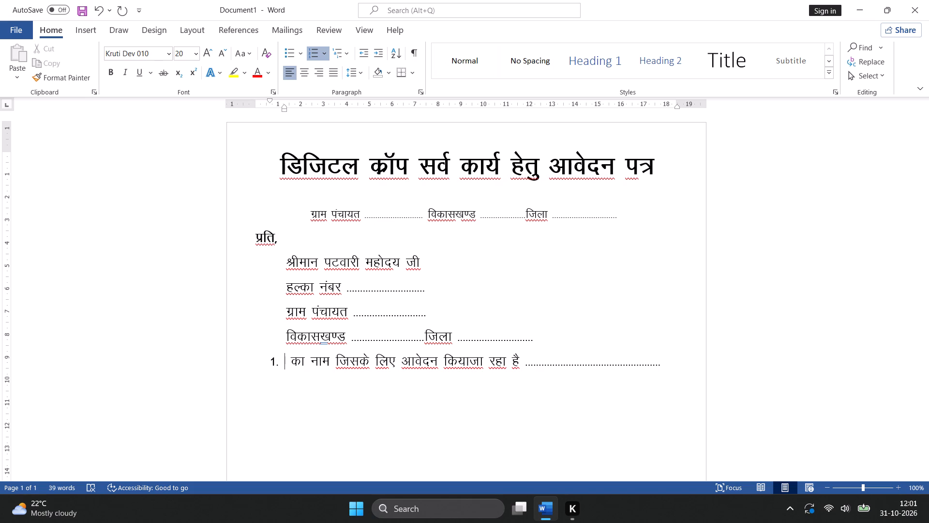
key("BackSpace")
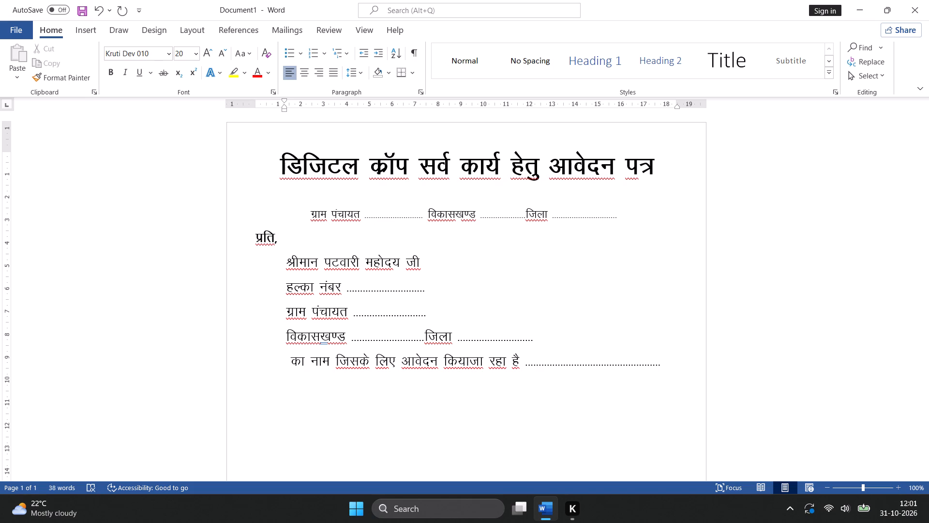
Enter the word "ग्राम" at the start of the line, before "का नाम".
key("x")
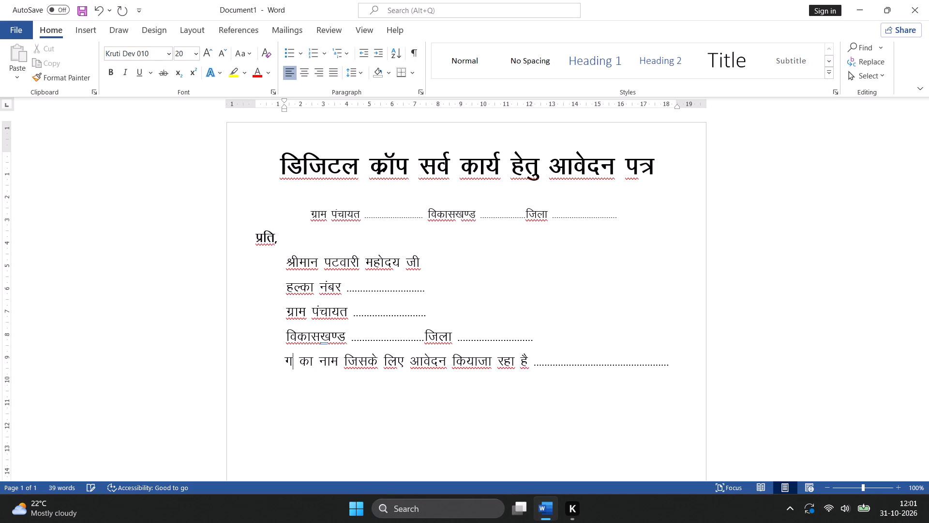
type("zke")
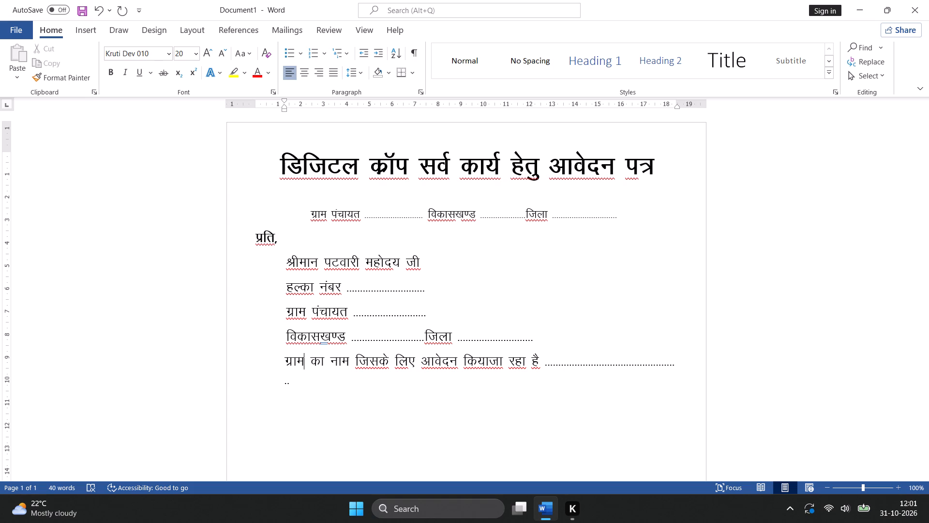
key("space")
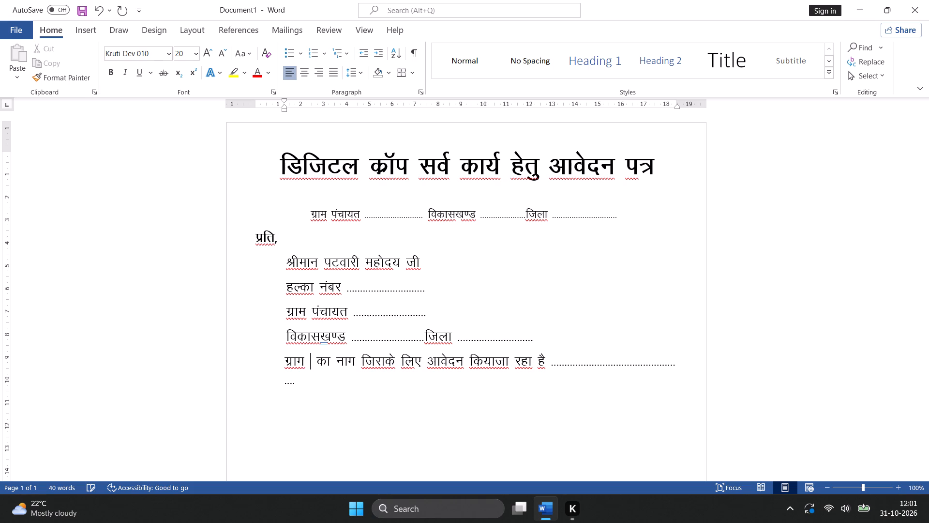
key("BackSpace")
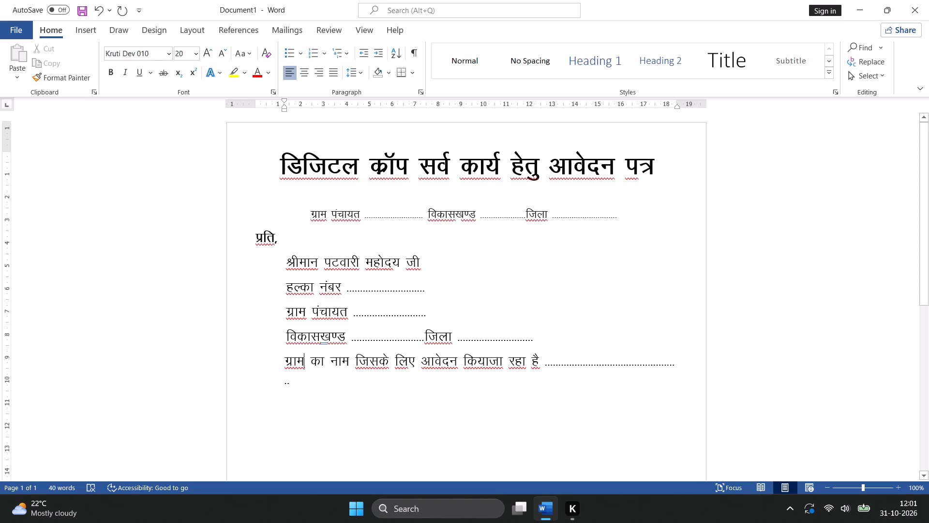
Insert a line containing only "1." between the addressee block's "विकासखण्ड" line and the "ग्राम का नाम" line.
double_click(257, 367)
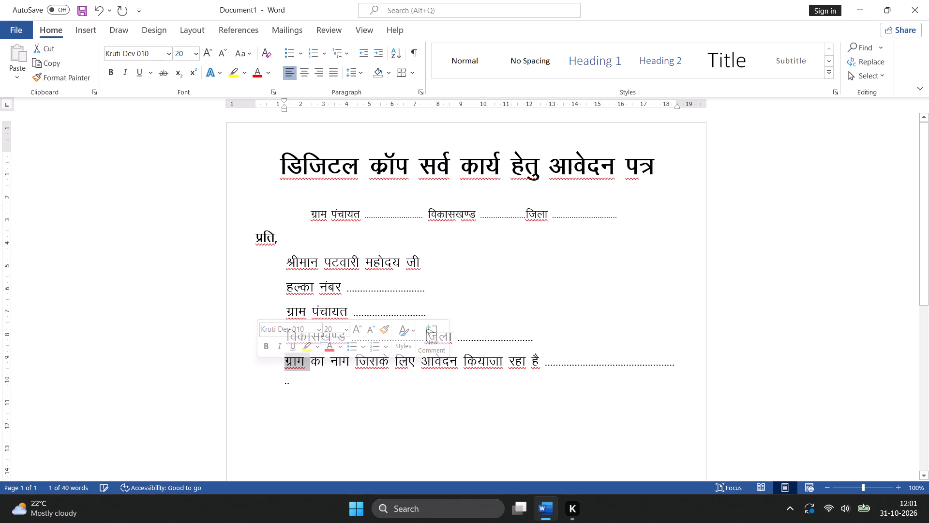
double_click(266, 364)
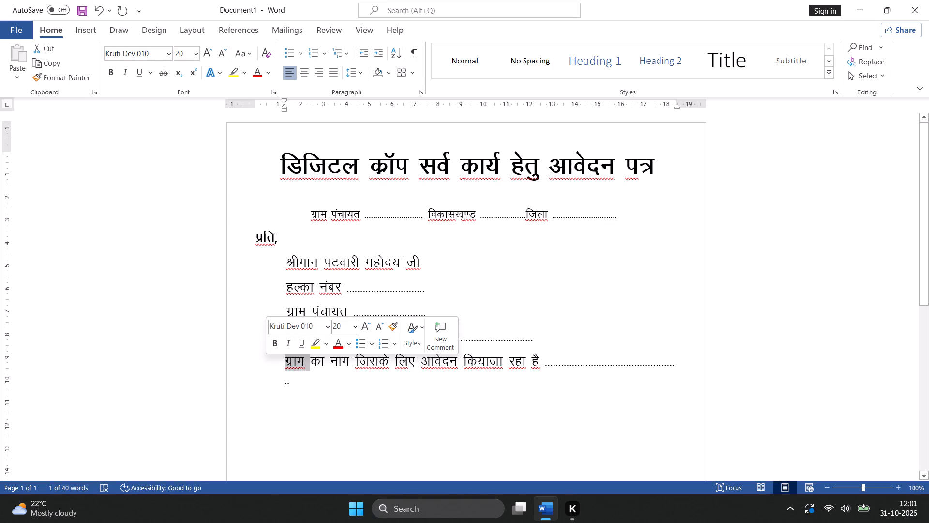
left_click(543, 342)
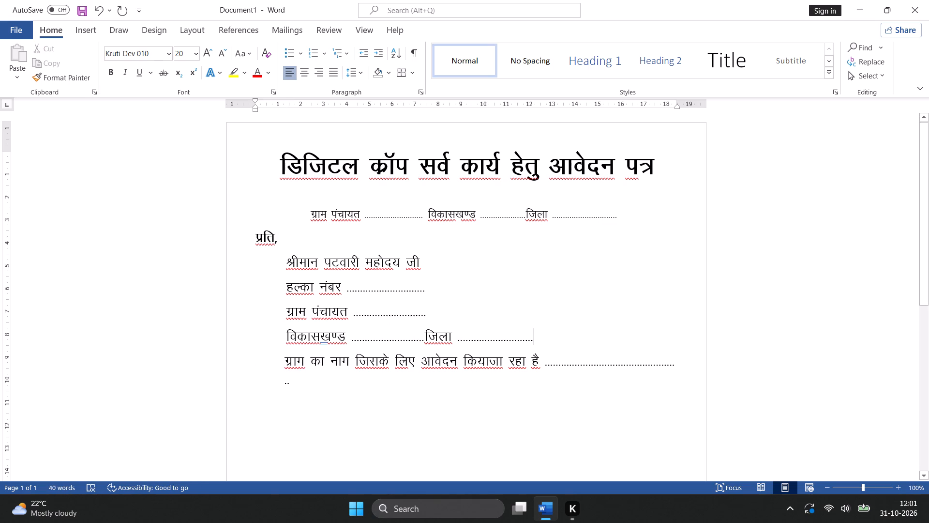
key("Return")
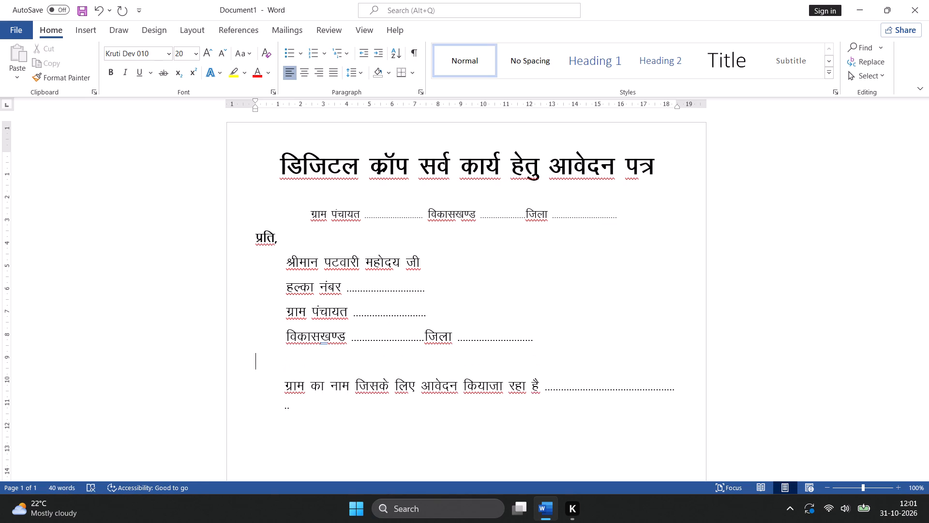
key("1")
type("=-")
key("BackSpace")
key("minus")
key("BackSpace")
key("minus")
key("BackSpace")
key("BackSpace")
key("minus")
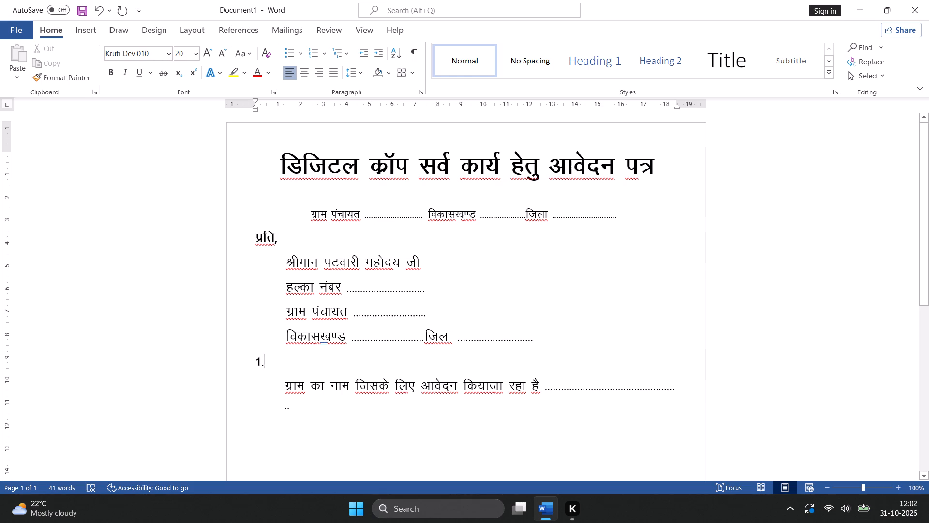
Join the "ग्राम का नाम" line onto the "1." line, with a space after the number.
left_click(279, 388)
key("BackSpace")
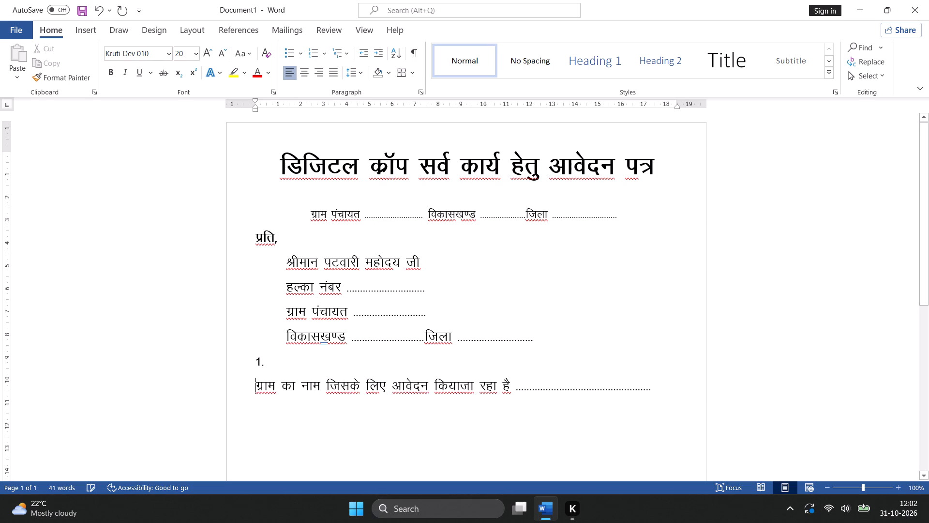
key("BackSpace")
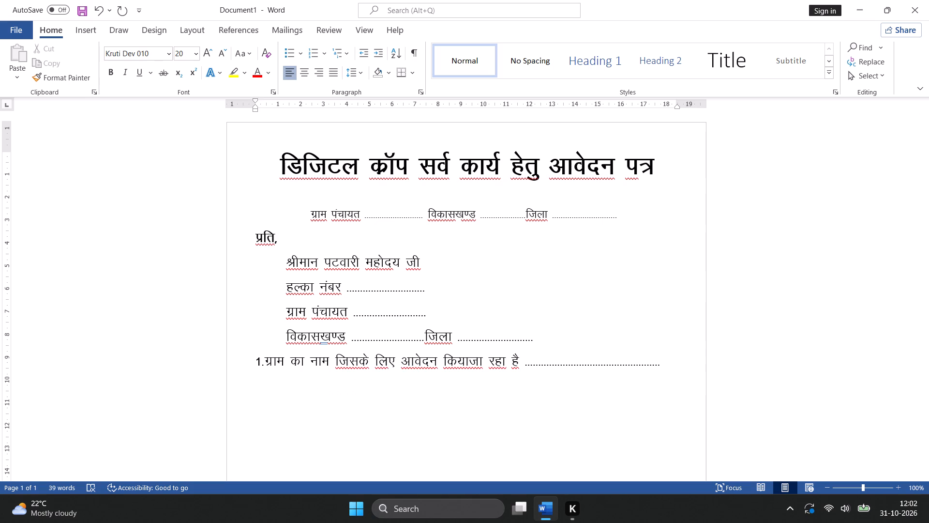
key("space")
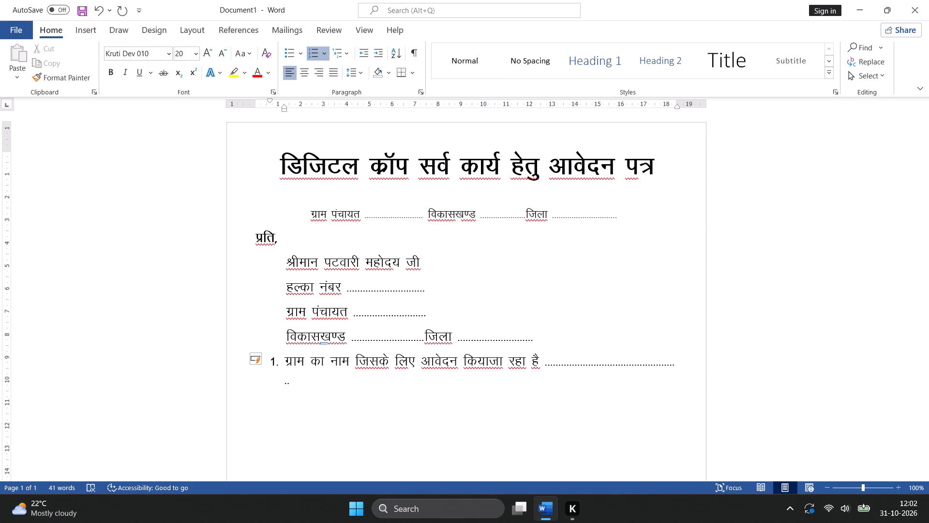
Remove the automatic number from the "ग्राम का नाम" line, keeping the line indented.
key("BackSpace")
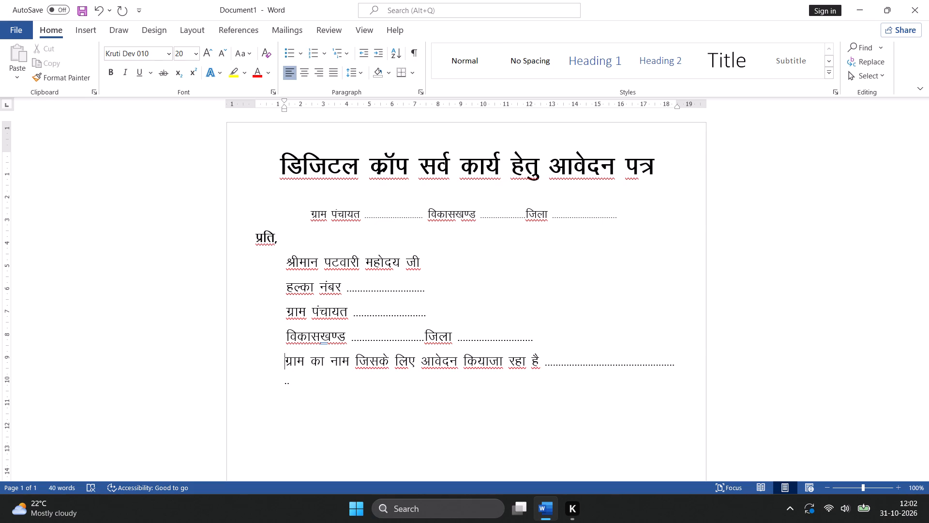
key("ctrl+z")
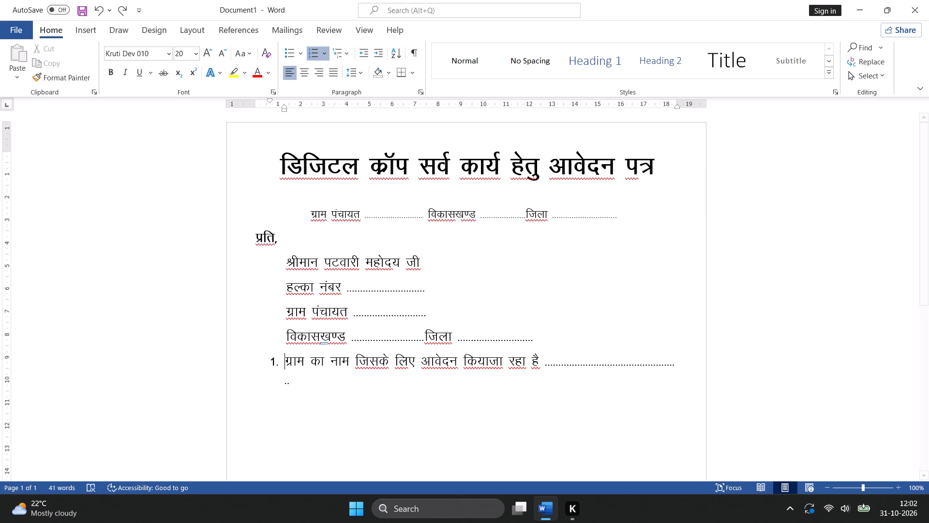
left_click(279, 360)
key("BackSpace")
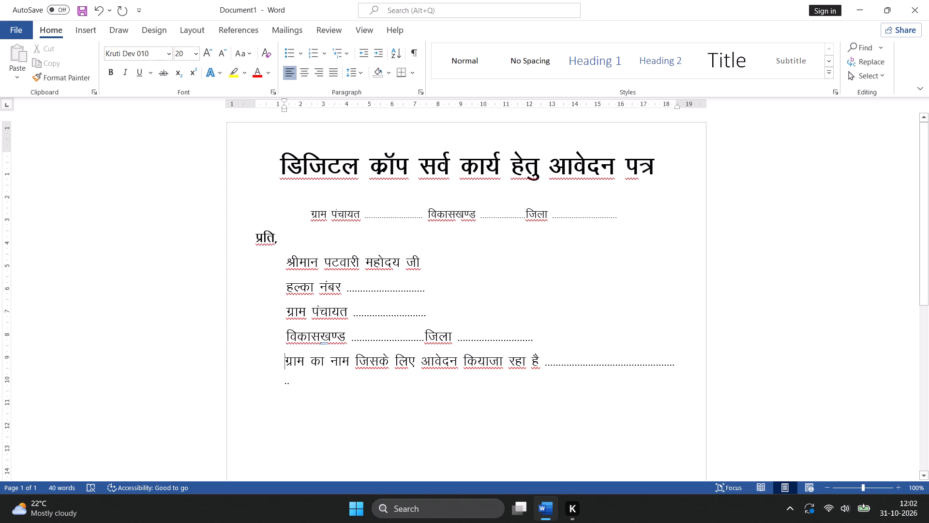
Apply the Narrow page margins, 1.27 cm on all sides.
left_click(92, 32)
left_click(111, 31)
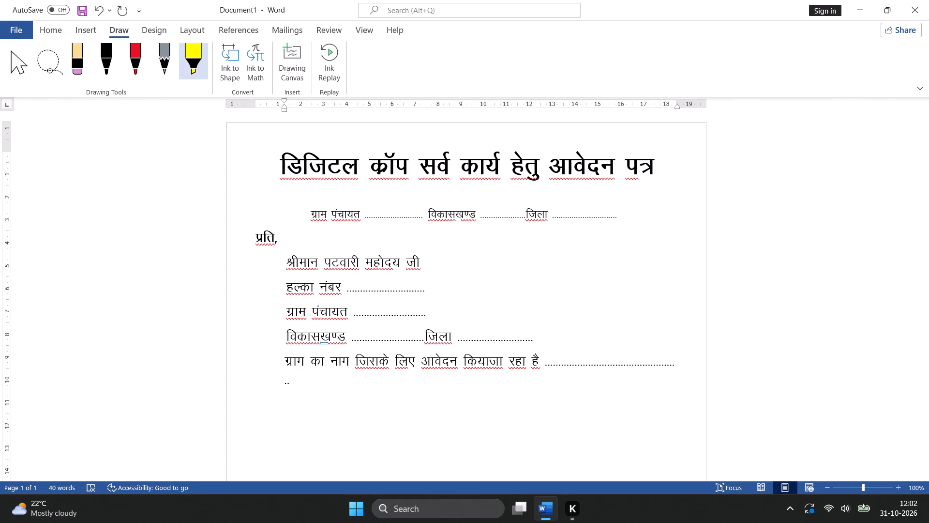
left_click(195, 24)
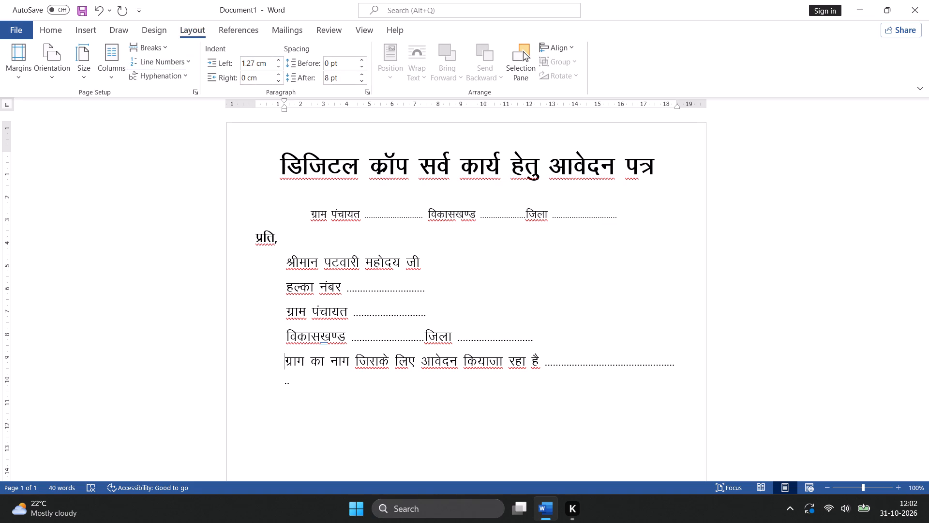
left_click(80, 76)
left_click(115, 276)
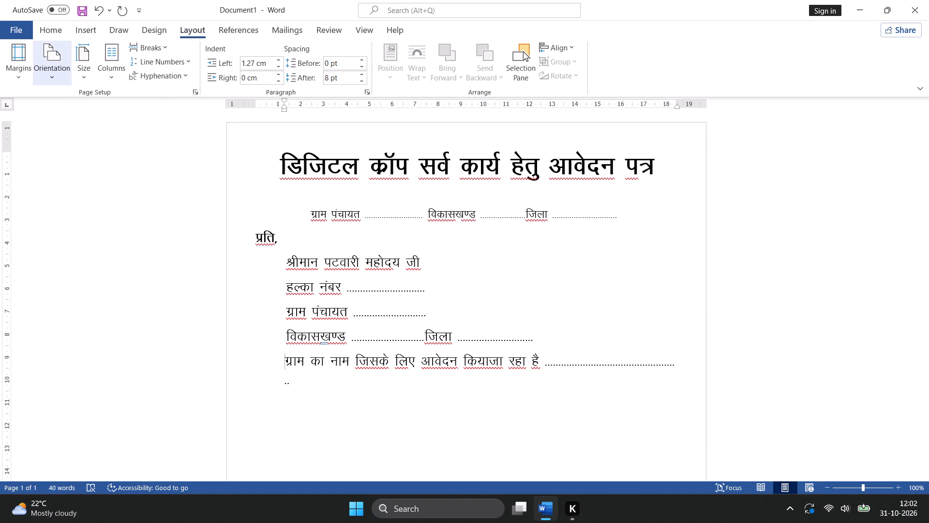
left_click(26, 74)
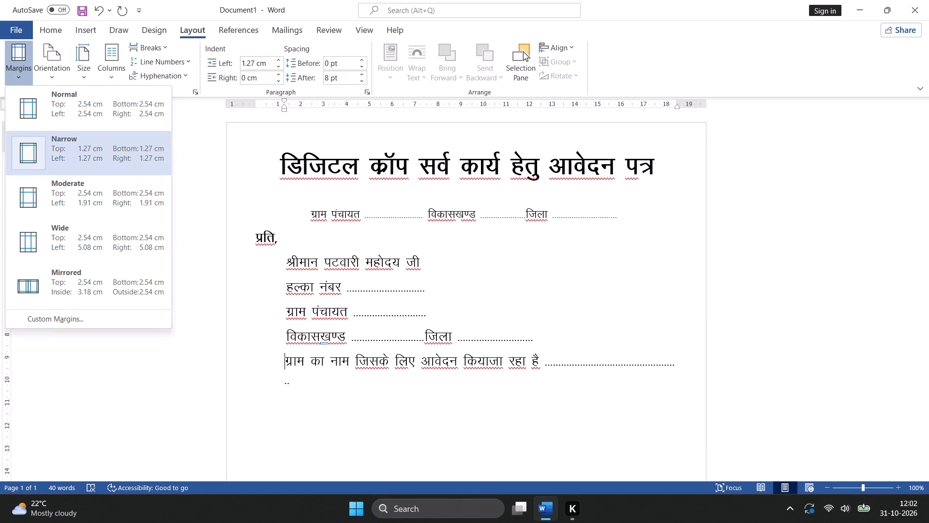
left_click(73, 150)
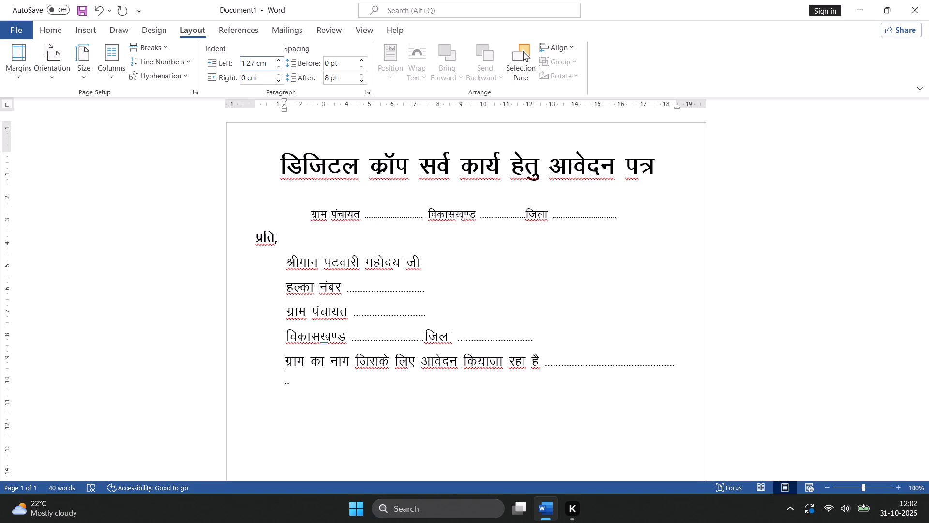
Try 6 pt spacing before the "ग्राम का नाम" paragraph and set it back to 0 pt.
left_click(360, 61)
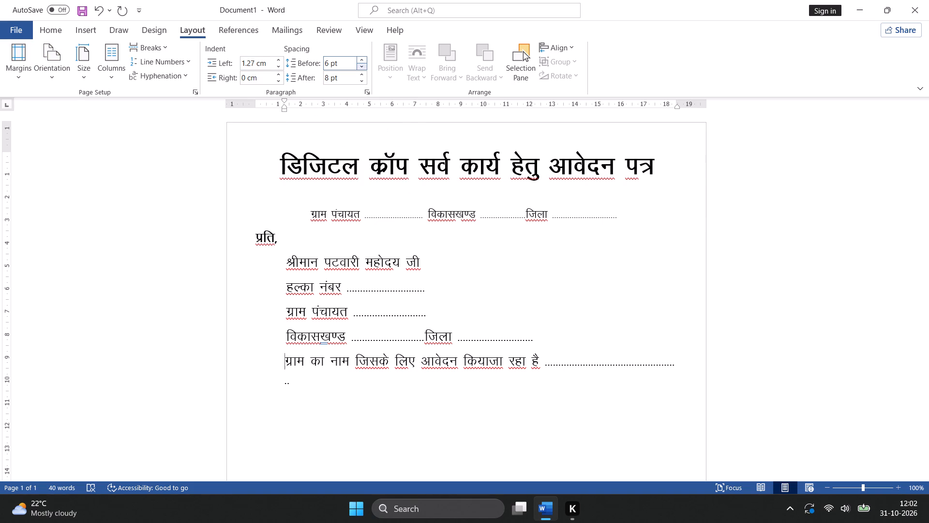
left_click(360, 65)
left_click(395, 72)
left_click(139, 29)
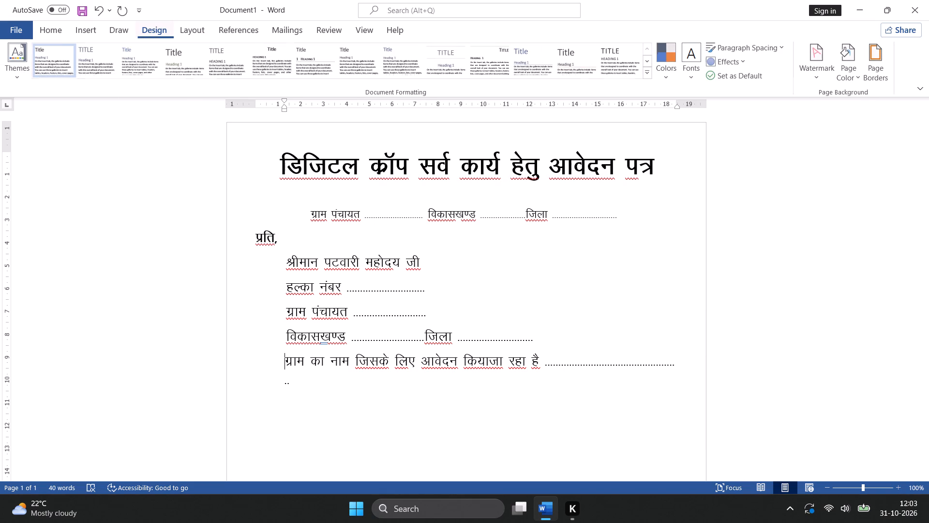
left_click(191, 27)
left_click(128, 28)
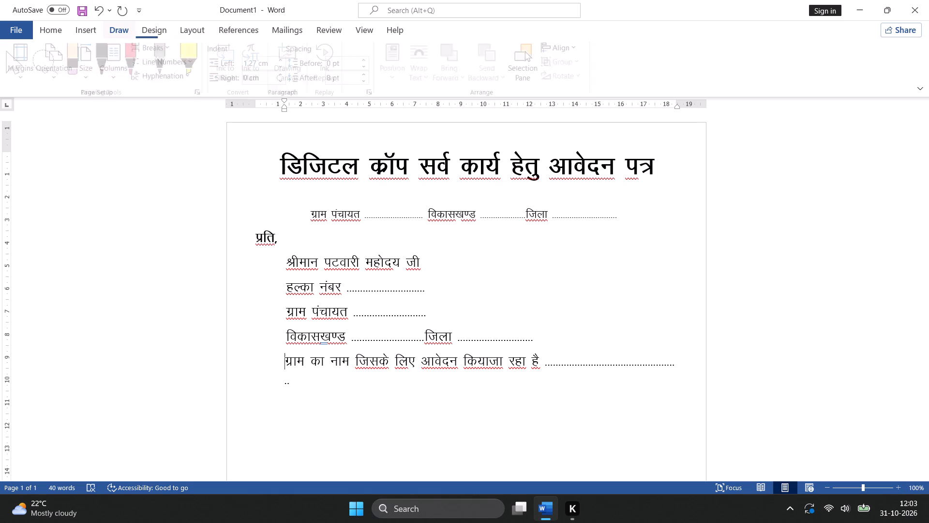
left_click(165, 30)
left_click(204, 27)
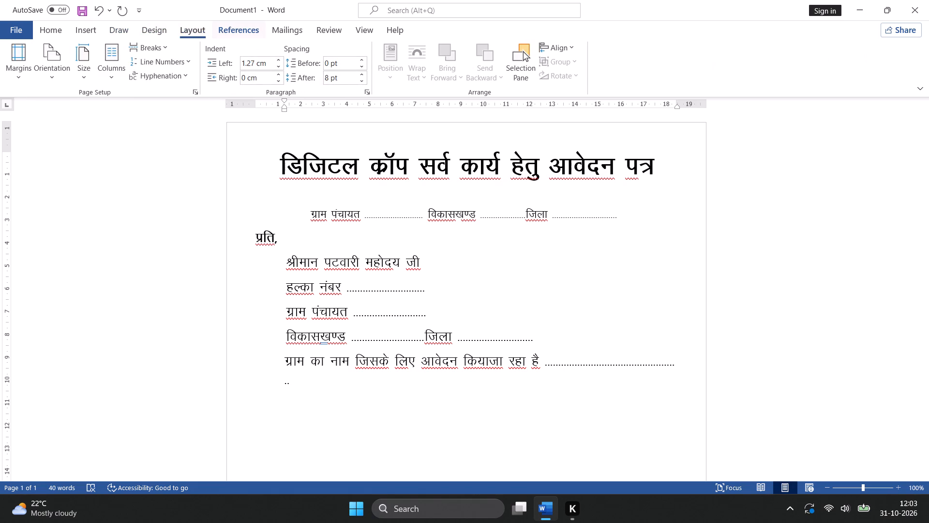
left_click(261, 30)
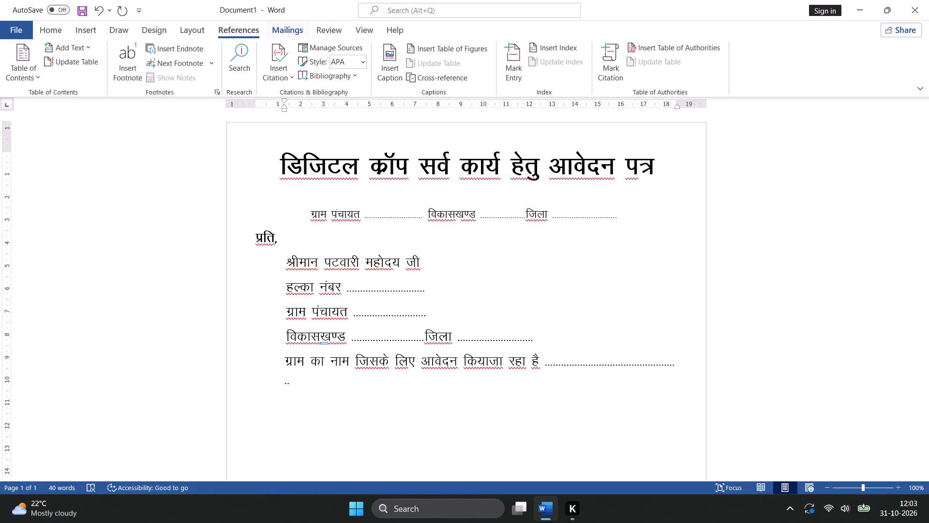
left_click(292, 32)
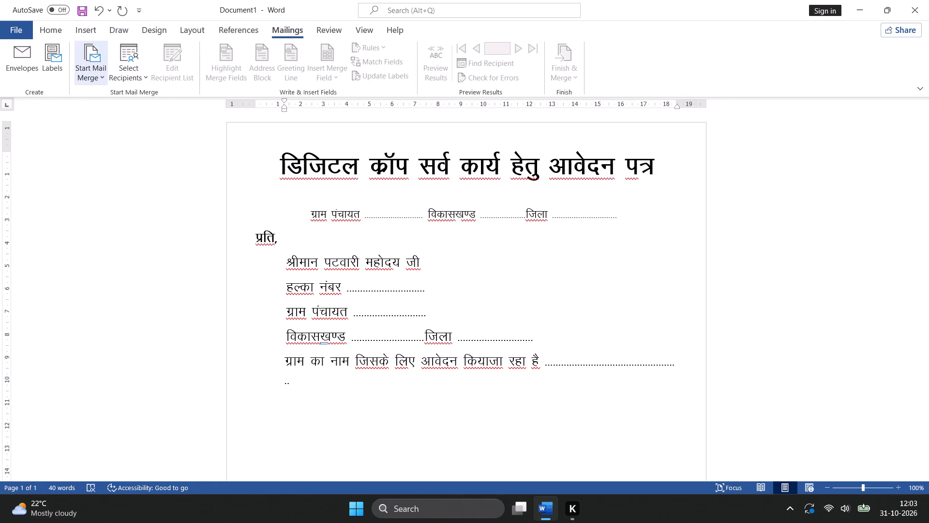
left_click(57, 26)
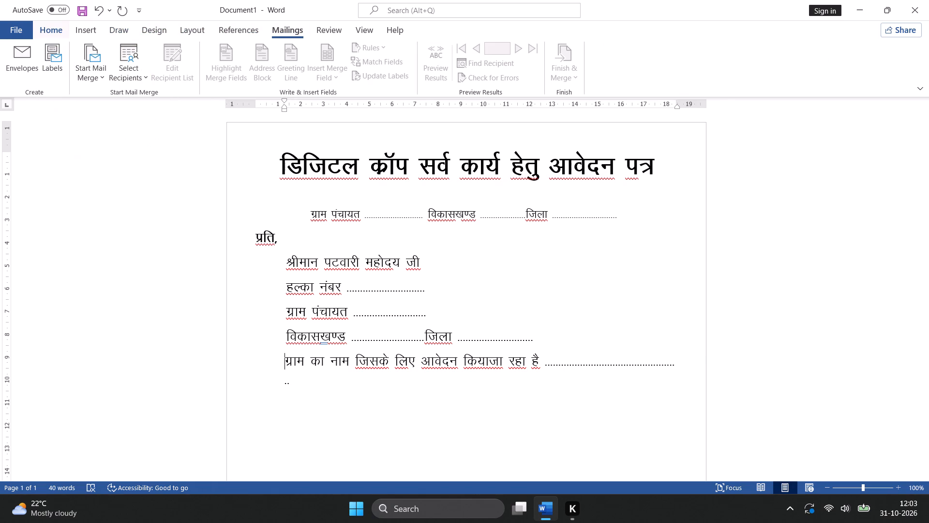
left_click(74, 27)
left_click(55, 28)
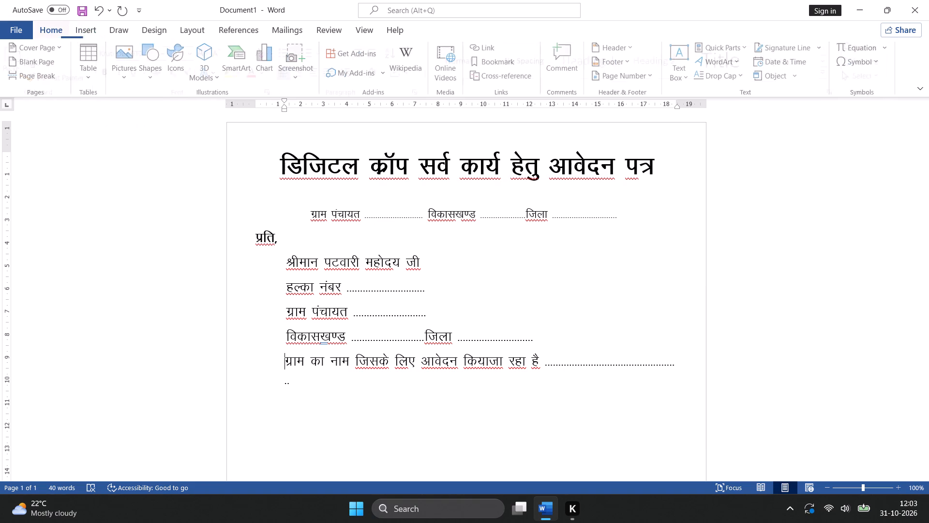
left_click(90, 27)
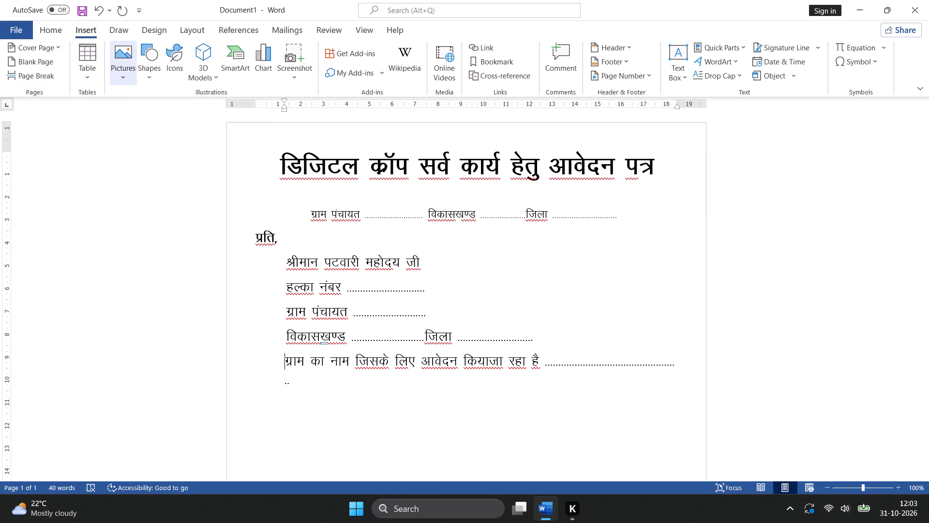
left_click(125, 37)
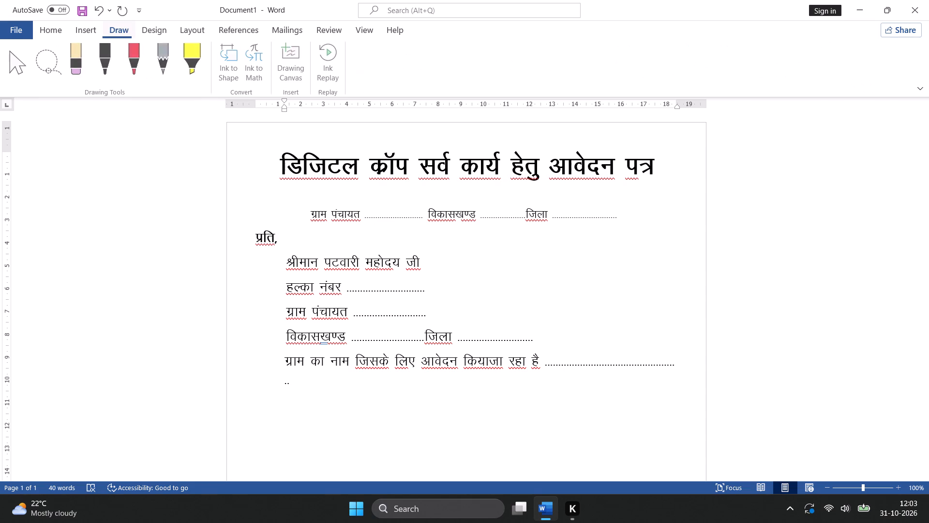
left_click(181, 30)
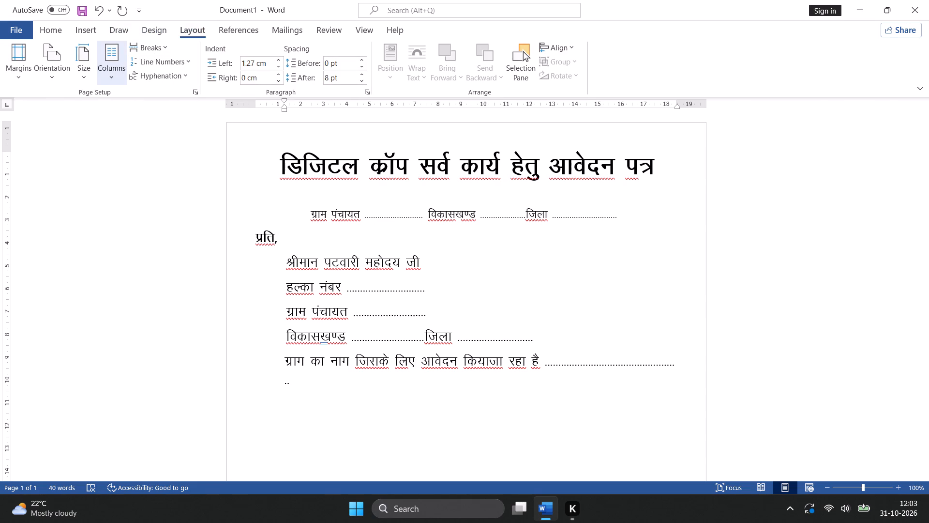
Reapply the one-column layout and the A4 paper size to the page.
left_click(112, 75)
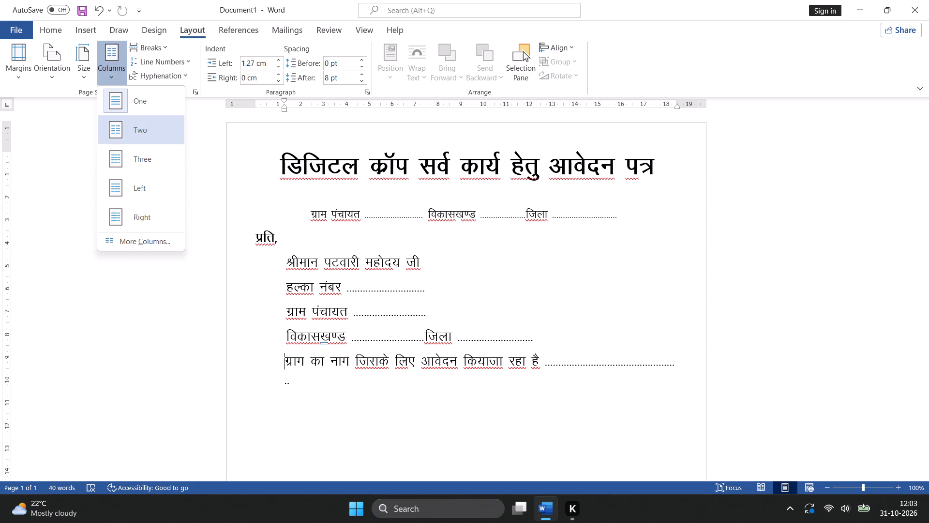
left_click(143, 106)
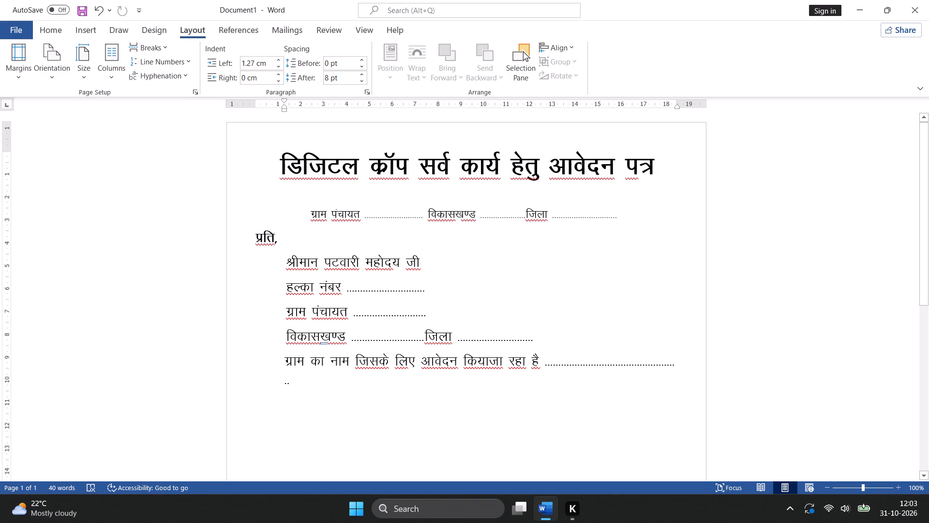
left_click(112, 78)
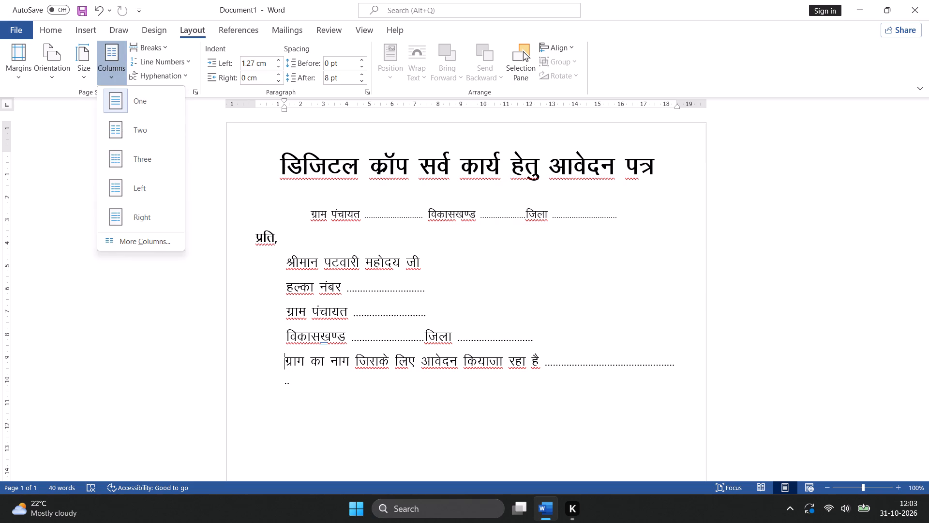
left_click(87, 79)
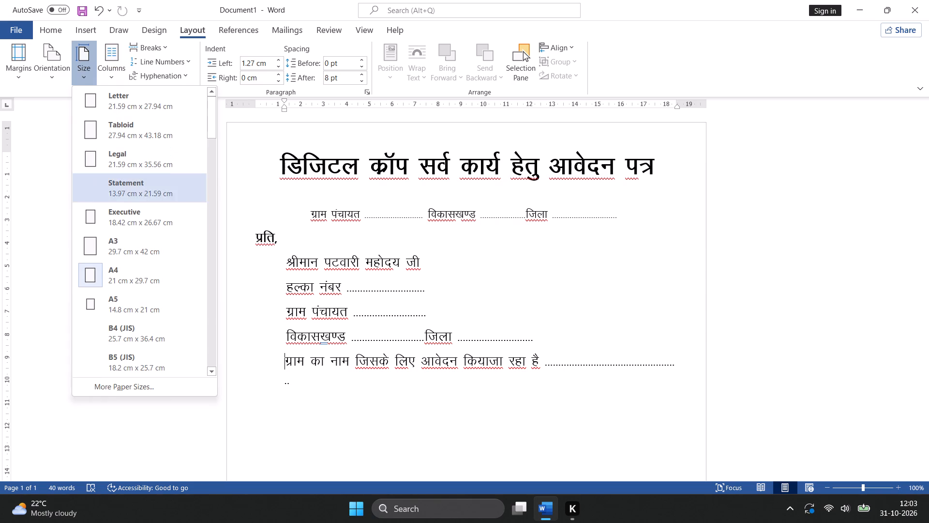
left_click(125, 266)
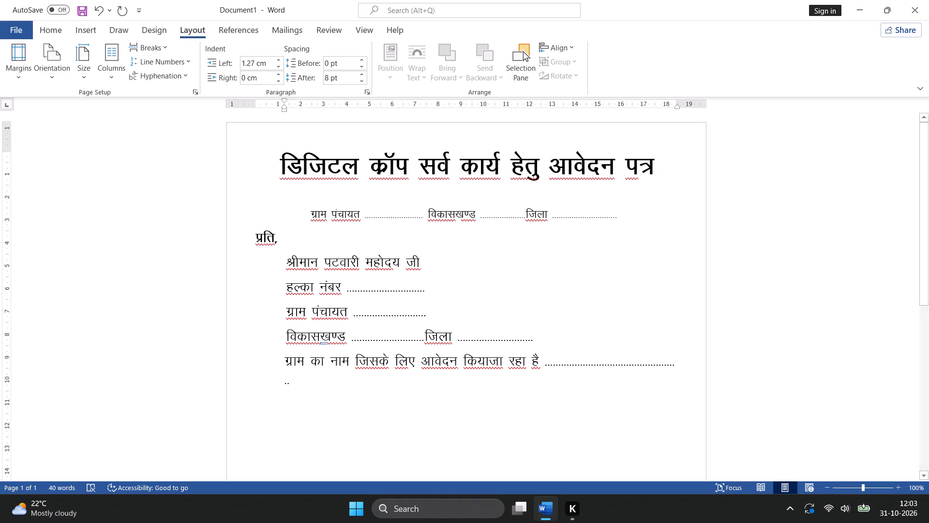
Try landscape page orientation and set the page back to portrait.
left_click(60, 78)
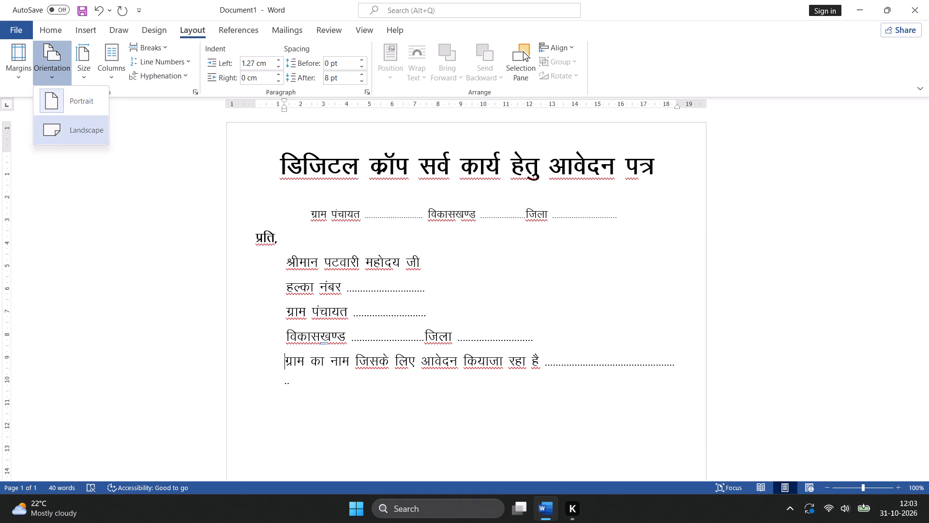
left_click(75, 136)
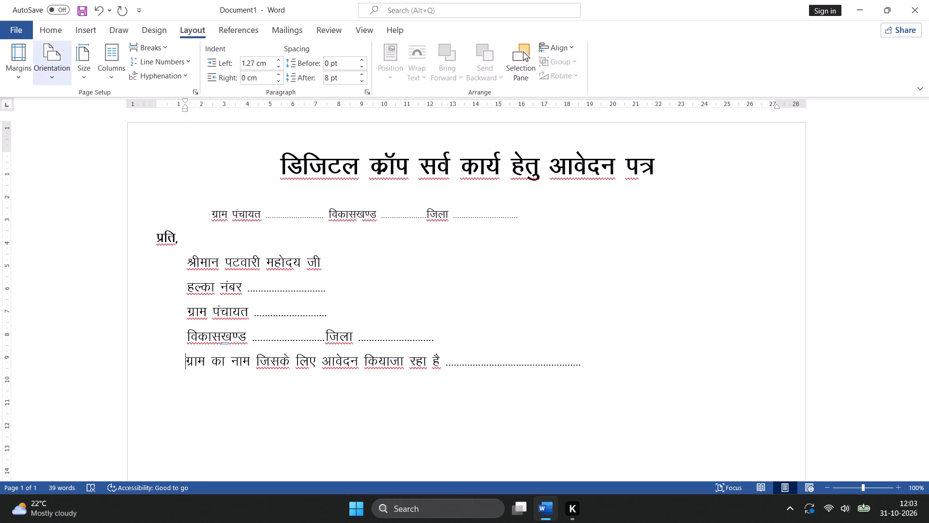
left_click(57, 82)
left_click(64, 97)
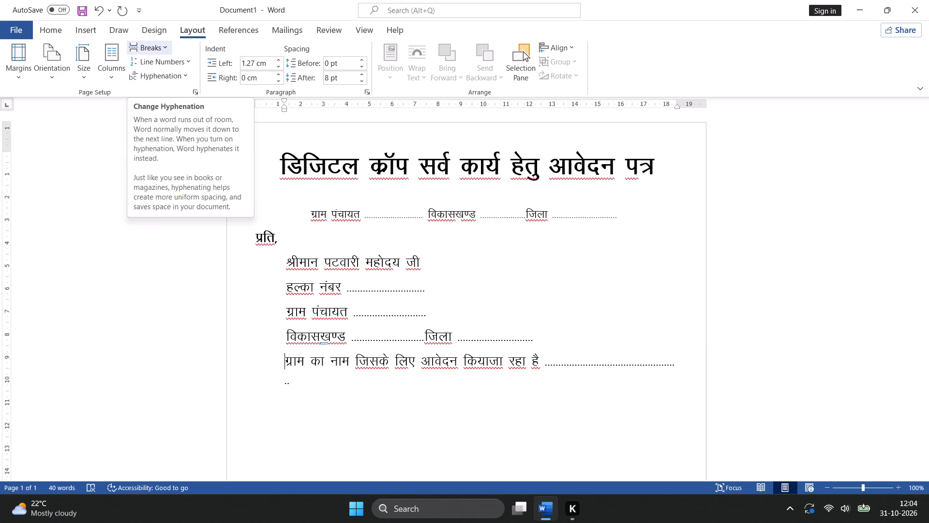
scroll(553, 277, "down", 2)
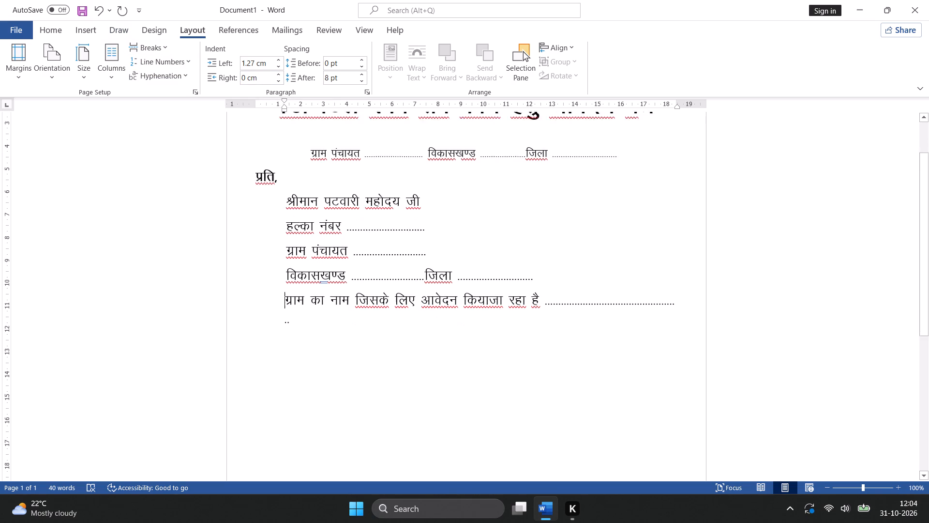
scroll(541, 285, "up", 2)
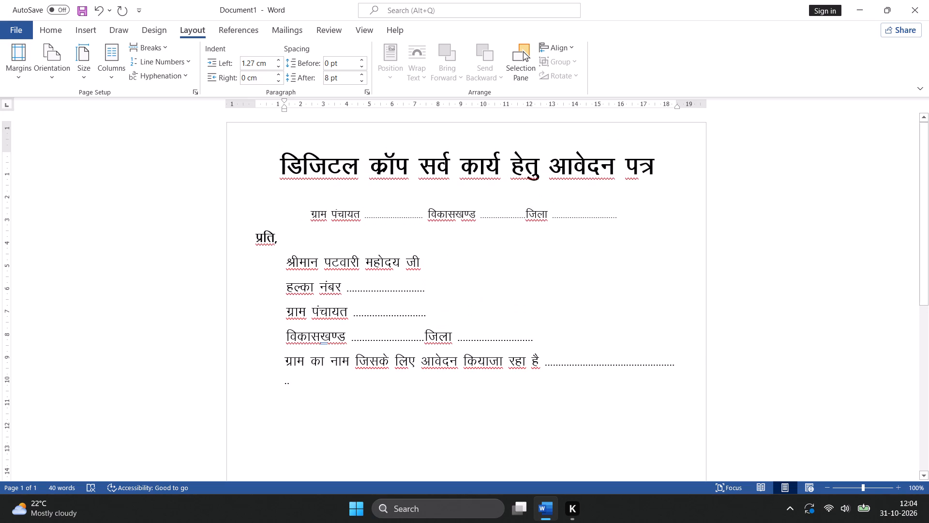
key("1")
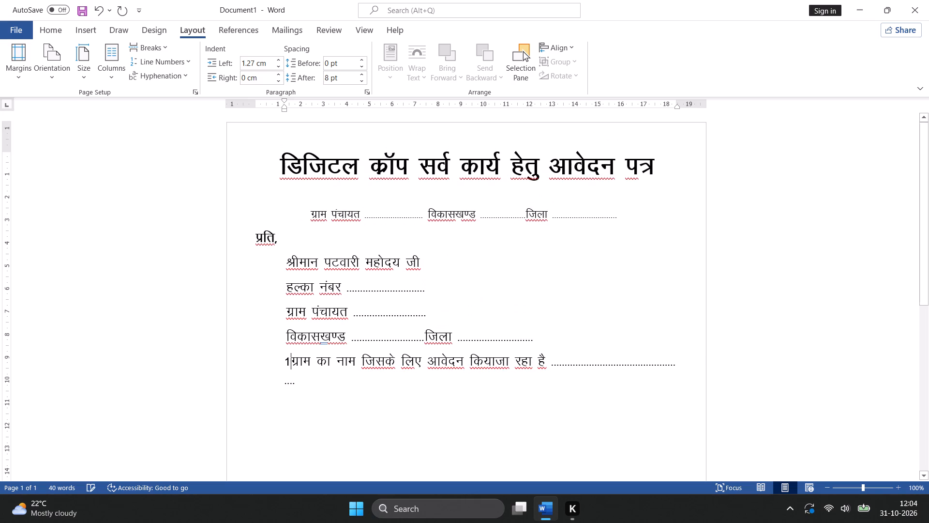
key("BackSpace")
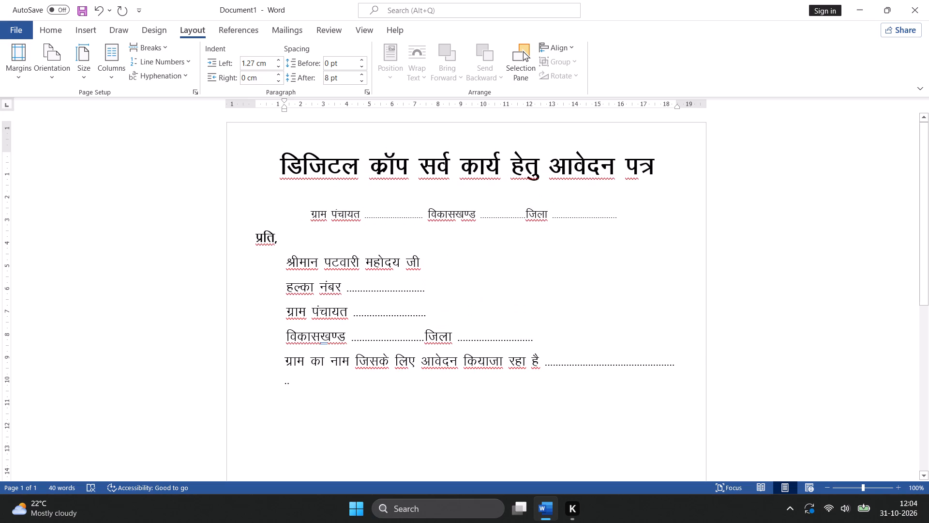
Delete the whole "ग्राम का नाम जिसके लिए आवेदन किया जा रहा है" line with its dotted blank.
triple_click(259, 364)
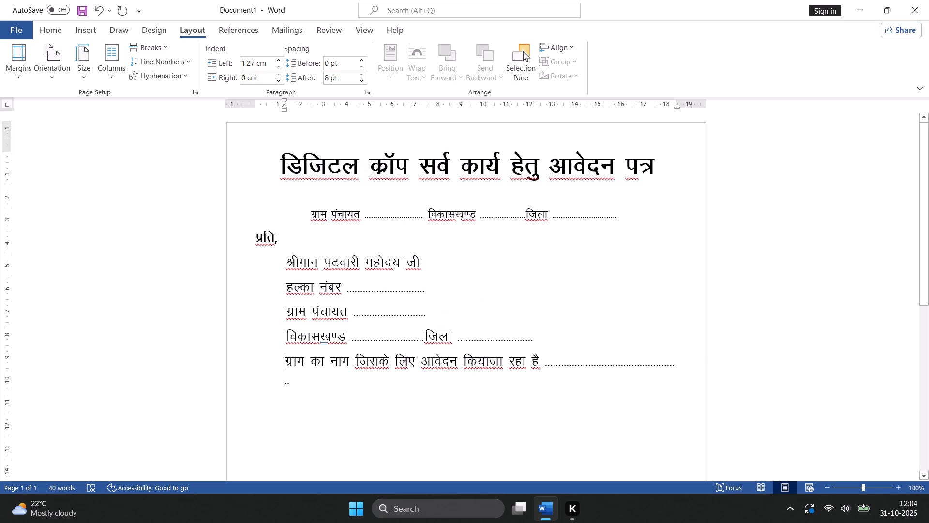
triple_click(259, 364)
left_click(259, 364)
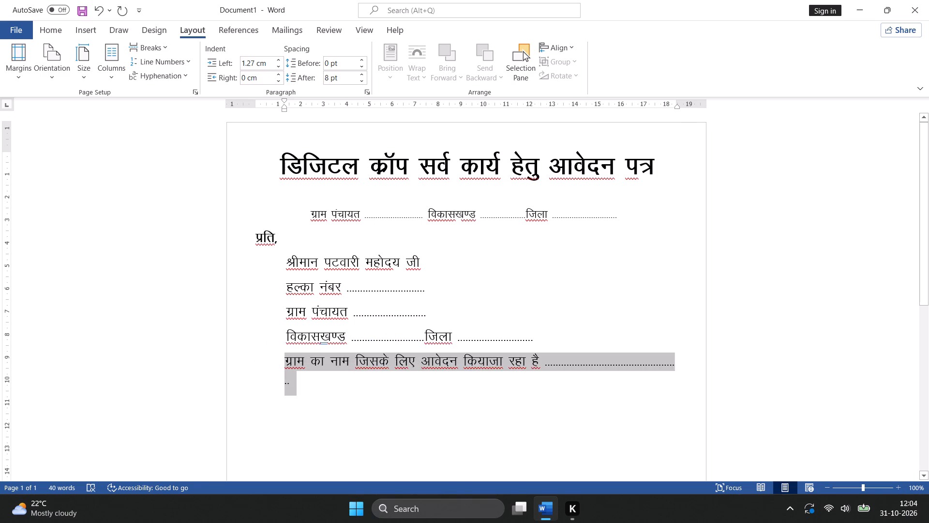
key("BackSpace")
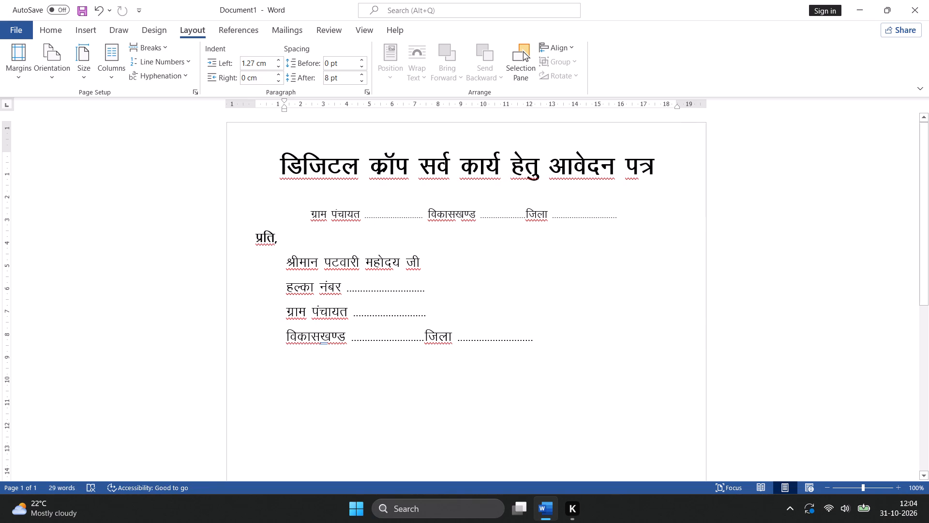
Clear the extra blank lines and remove the left indent from the empty line below the "विकासखण्ड" line.
key("Return")
key("Return")
key("Return")
key("BackSpace")
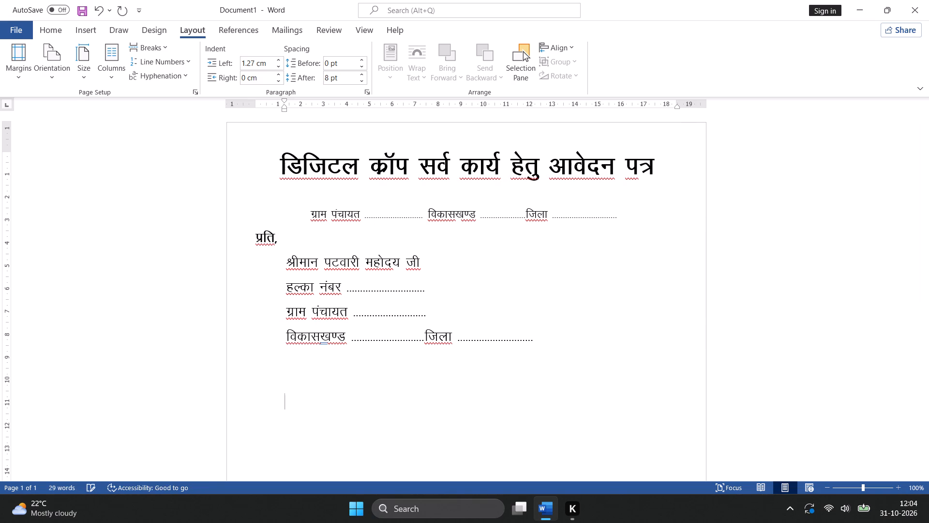
key("BackSpace")
key("BackSpace")
key("BackSpace")
Start the empty line with "1." and a space, and undo the automatic numbering.
key("1")
key("minus")
key("space")
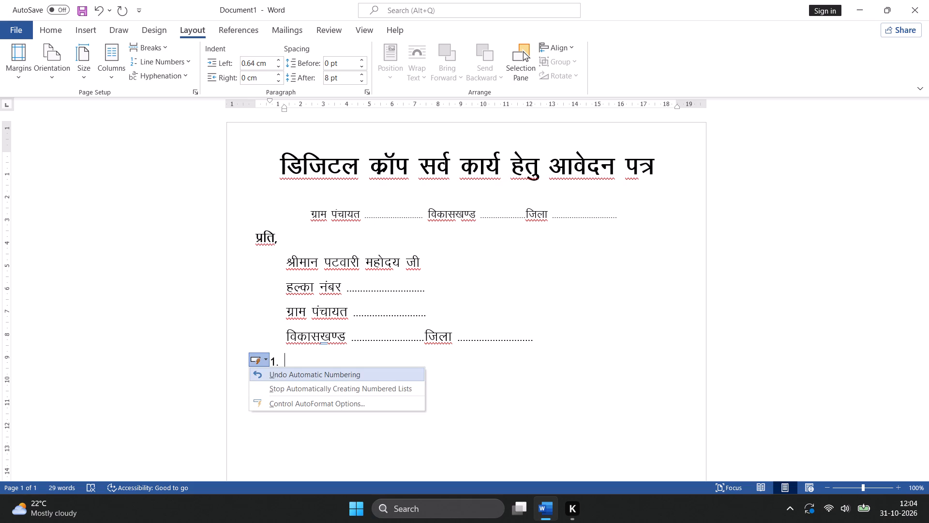
left_click(274, 375)
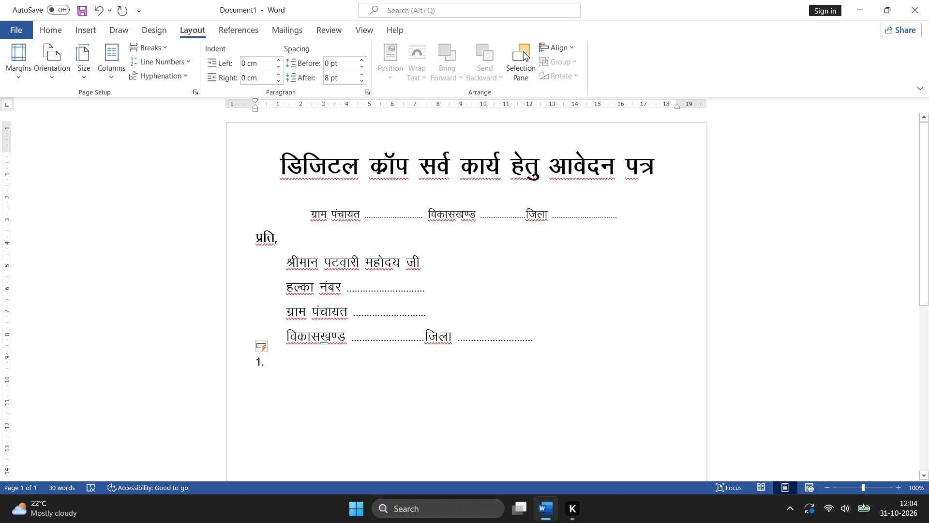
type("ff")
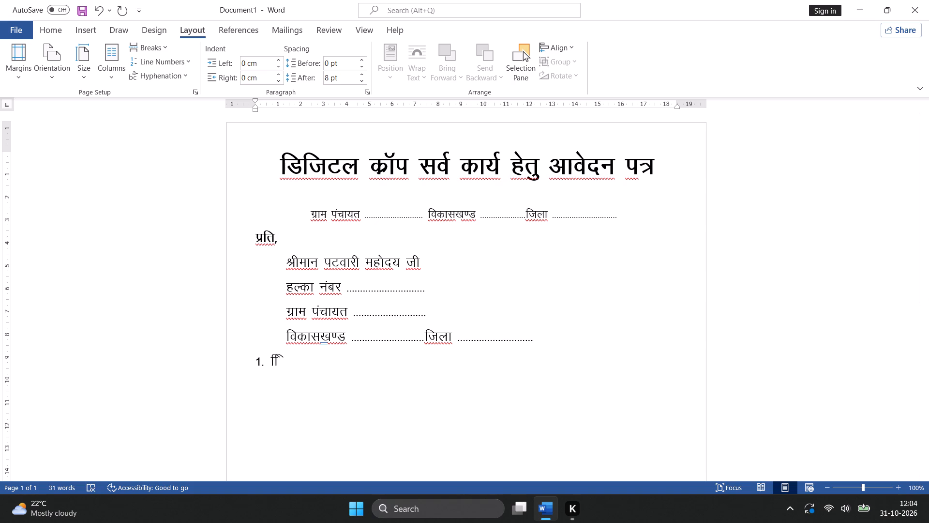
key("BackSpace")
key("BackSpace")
Re-enter the space after "1." and stop Word from automatically creating numbered lists.
key("space")
key("BackSpace")
key("BackSpace")
key("space")
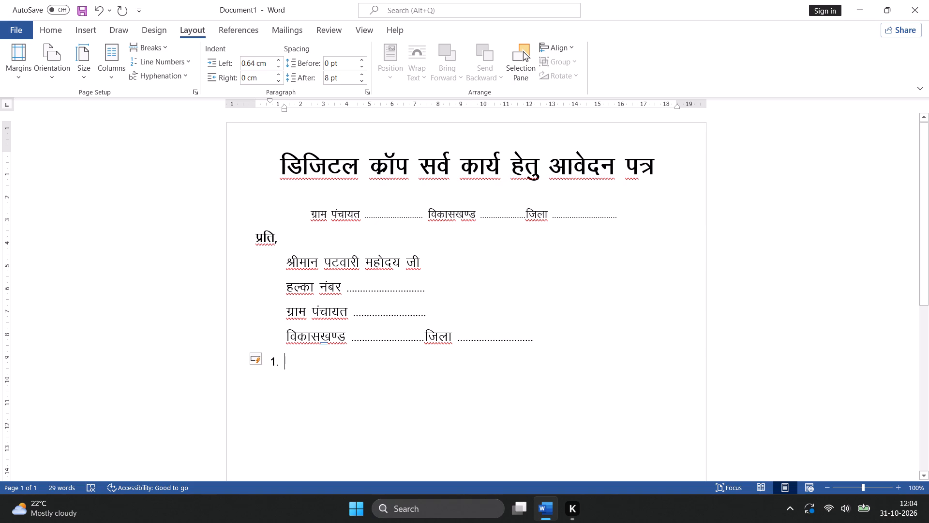
left_click(259, 361)
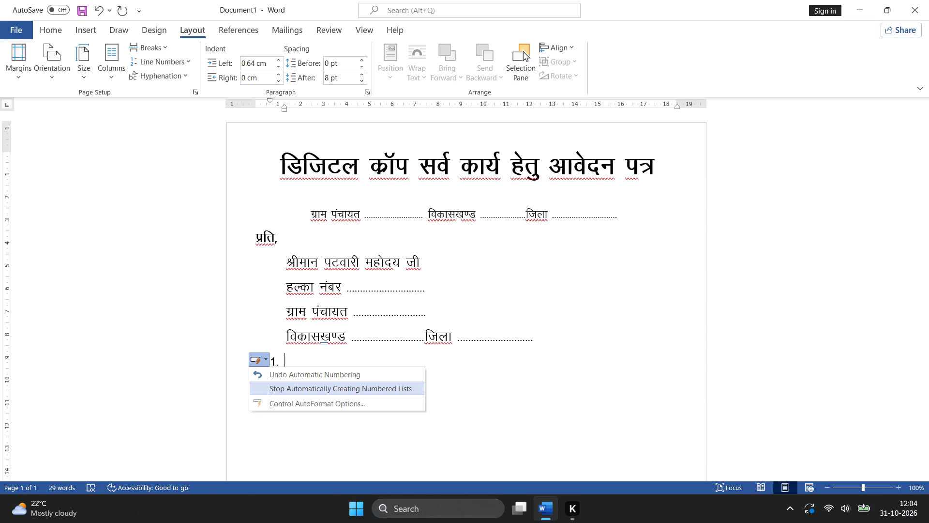
left_click(295, 392)
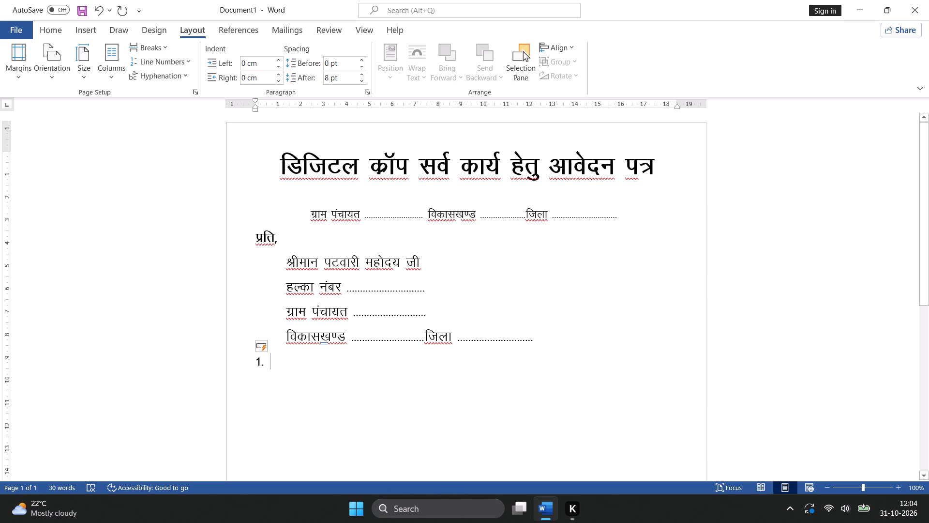
Clear the numbered line below the "विकासखण्ड" line and restart it with a plain "1." and a space.
key("Return")
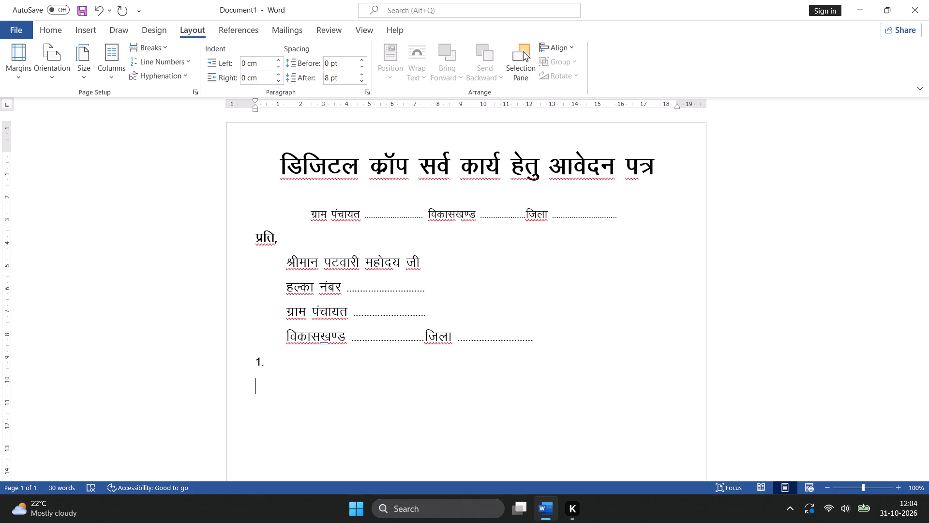
key("BackSpace")
key("BackSpace")
key("BackSpace")
key("BackSpace")
key("1")
key("minus")
key("space")
Enter "ग्राम का नाम" after "1." as the start of the first field label.
key("x")
type("zk")
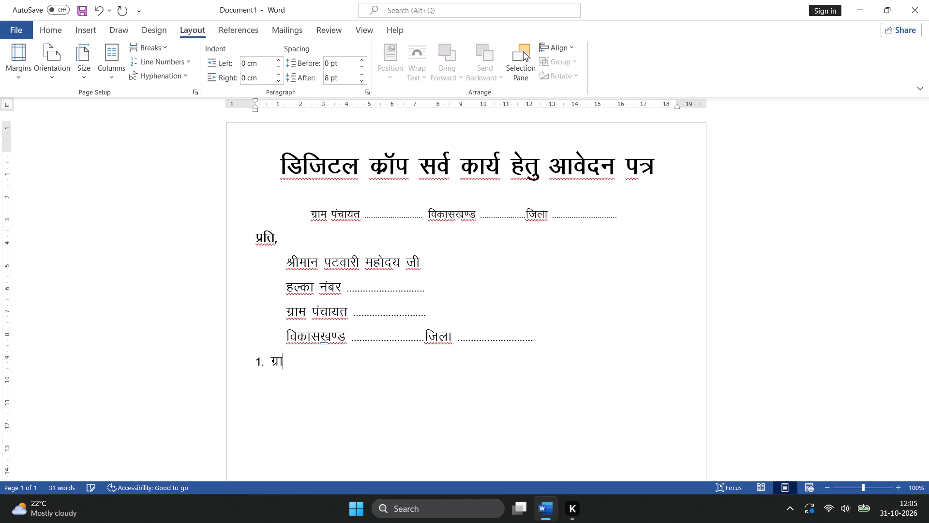
type("e")
key("space")
type("iapk;r")
key("space")
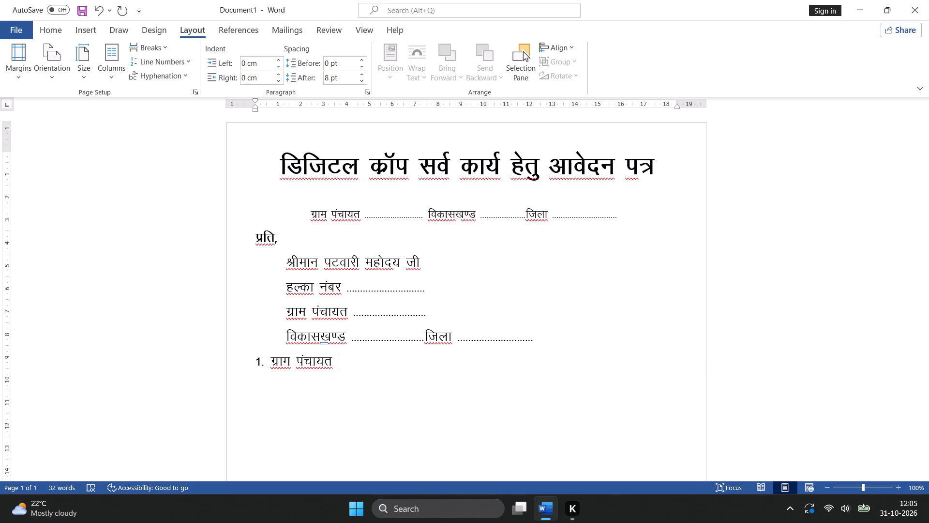
key("BackSpace")
key("BackSpace")
key("BackSpace")
key("BackSpace")
key("BackSpace")
key("BackSpace")
key("BackSpace")
type("dk uk")
type("e")
key("space")
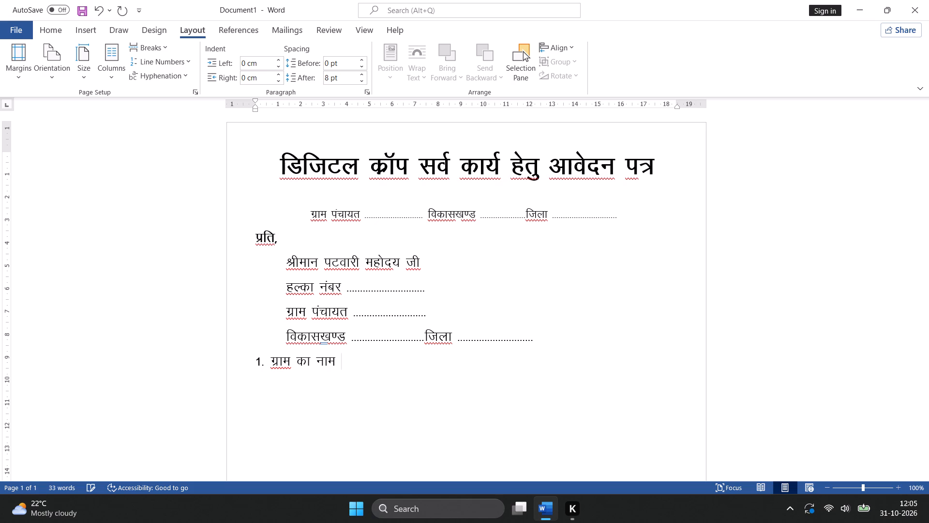
Continue the first field label with "जिसके लिए आवेदन".
type("ftlds")
key("space")
key("f")
type("y,")
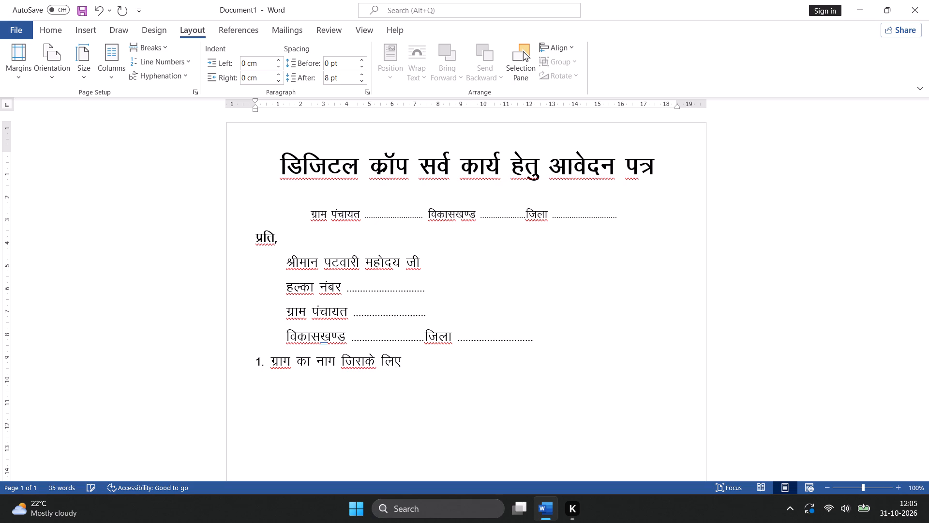
key("space")
type("nk")
key("BackSpace")
key("BackSpace")
type("vkos")
key("m")
key("BackSpace")
key("v")
key("BackSpace")
type("nu")
key("space")
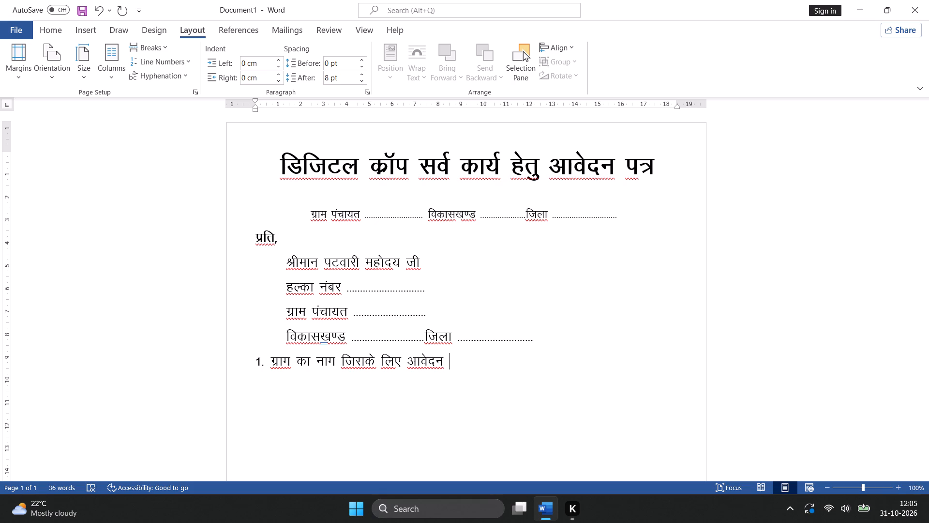
Complete the first field label with "किया जा रहा है" and a dotted blank ending just before the page's right margin.
key("f")
key("t")
key("BackSpace")
type("d;k")
key("space")
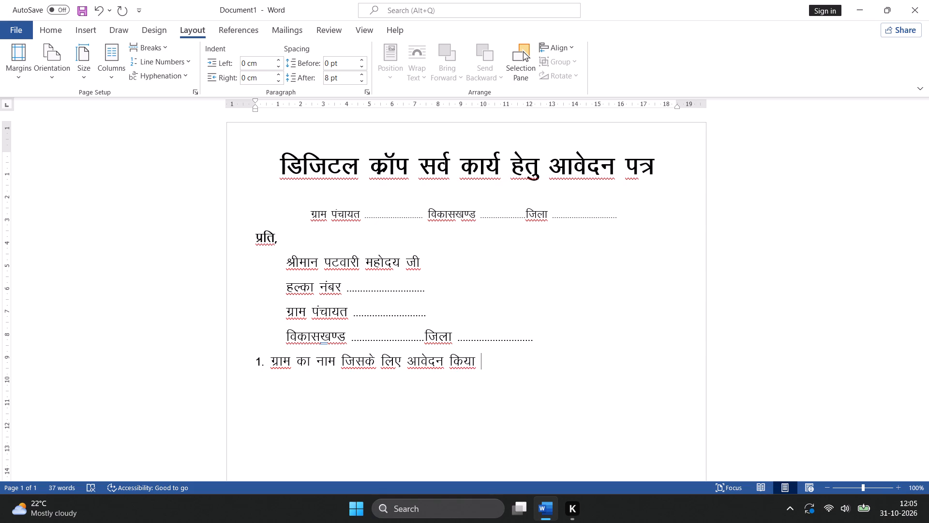
type("tk jgk")
key("space")
type("gS")
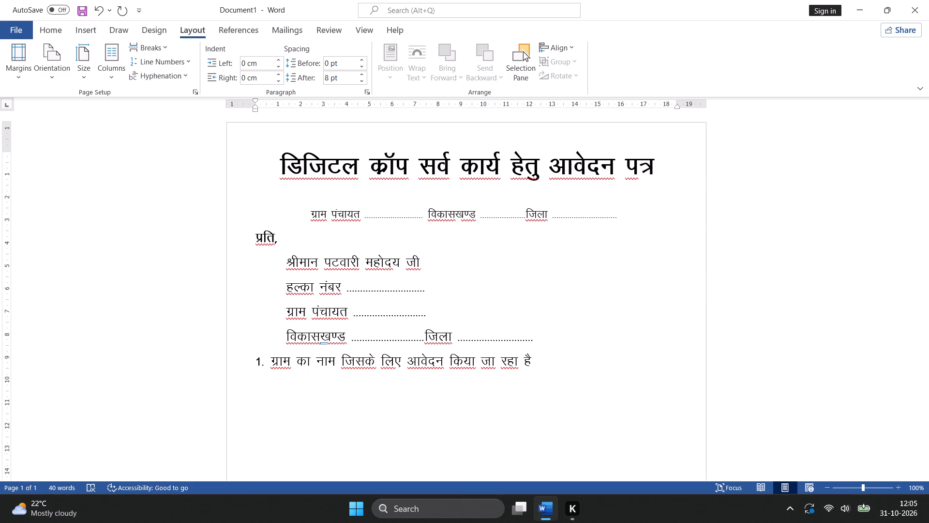
key("space")
type("-")
type("------------------")
key("BackSpace")
key("BackSpace")
Add a new line below the first field reading "2. आवेदक का नाम".
key("Return")
type("2-")
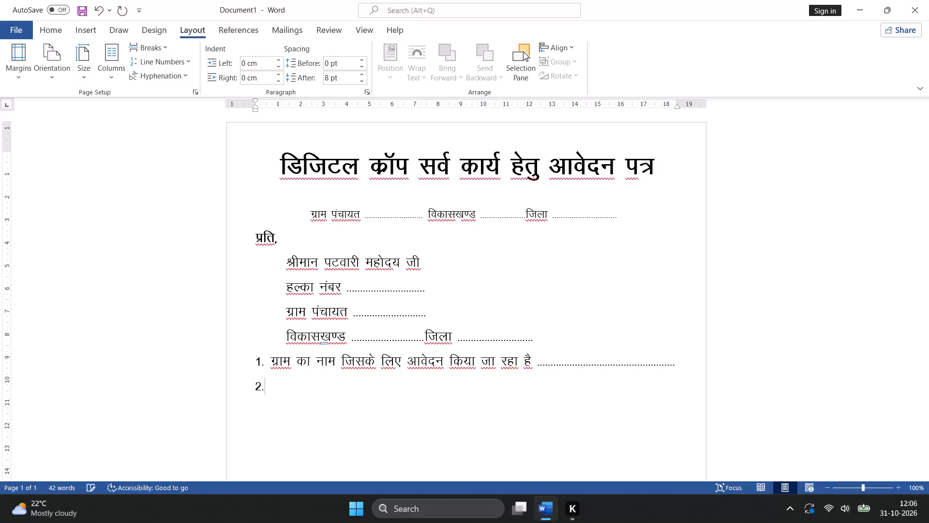
key("space")
type("vkos")
type("nd dk uke")
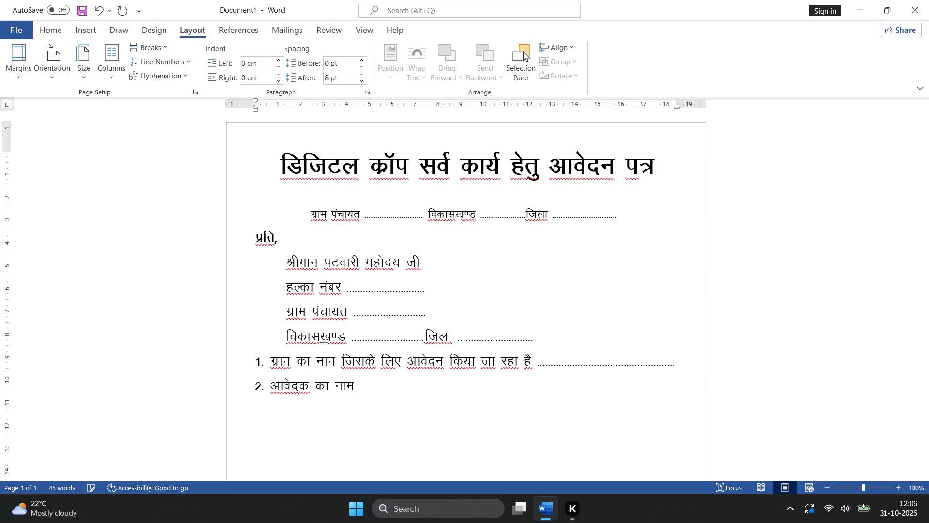
Complete the "2. आवेदक का नाम" field with a wide gap and a dotted blank ending just before the page's right margin.
key("space")
key("space")
key("space")
key("space")
key("space")
key("space")
key("minus")
key("minus")
key("minus")
key("minus")
key("minus")
key("minus")
key("minus")
key("minus")
key("minus")
key("minus")
key("minus")
key("minus")
key("minus")
key("minus")
key("minus")
key("minus")
key("minus")
key("minus")
key("minus")
key("minus")
type("------")
type("-----")
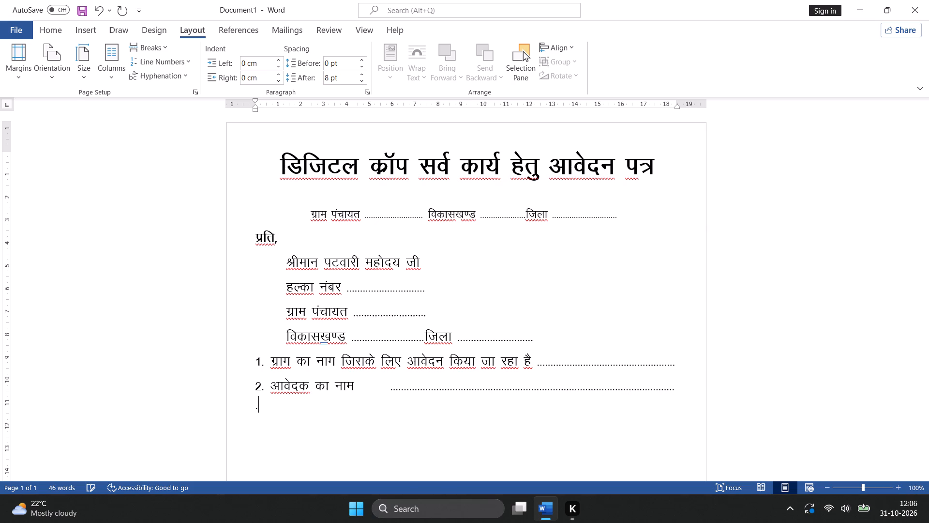
key("BackSpace")
Add a new line below the second field reading "3. आवेदक के पिता का नाम".
key("Return")
type("3-")
key("space")
key("n")
key("BackSpace")
type("vkosnd")
key("space")
key("d")
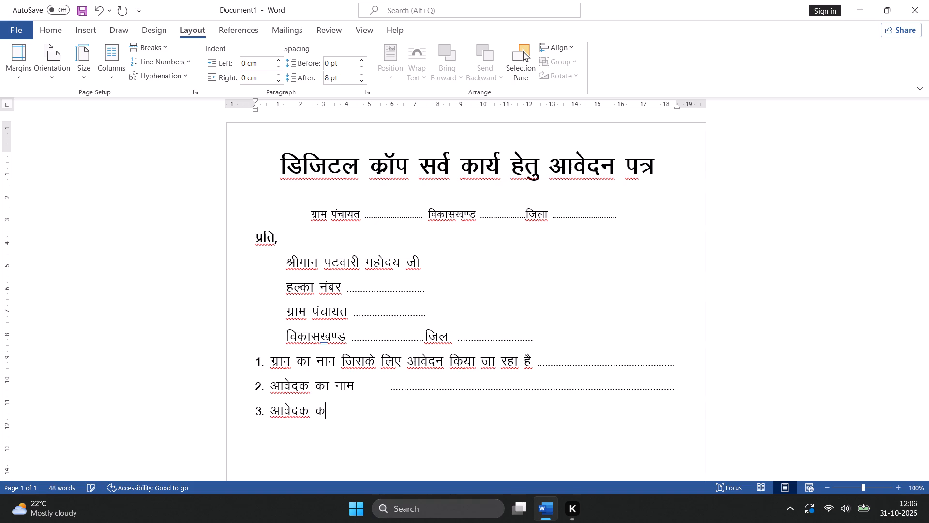
key("BackSpace")
type("ds")
key("space")
key("f")
key("i")
type("rk ds")
key("space")
key("BackSpace")
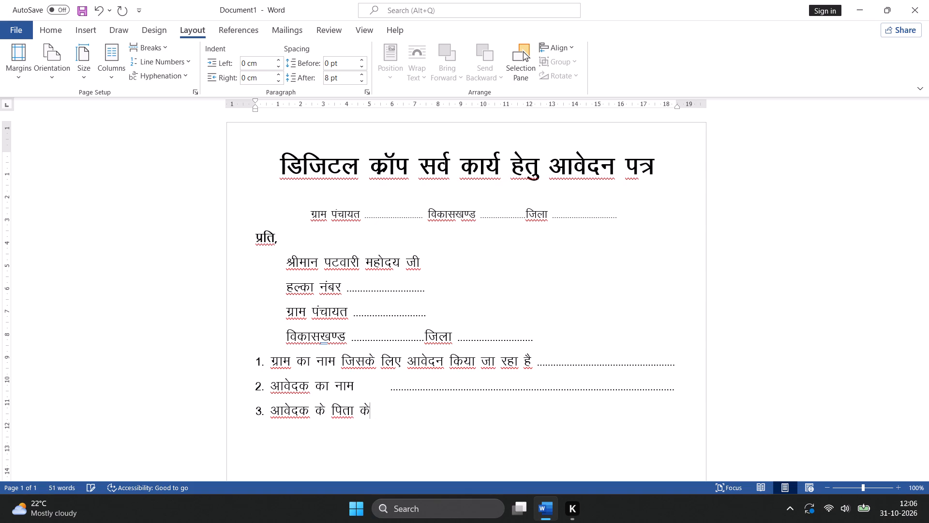
key("BackSpace")
key("d")
key("BackSpace")
type("k uk")
key("e")
Complete the third field with a dotted blank that ends level with the blanks in the lines above.
key("space")
key("minus")
key("minus")
key("minus")
key("minus")
key("minus")
key("minus")
key("minus")
key("minus")
key("minus")
key("minus")
key("minus")
key("minus")
key("minus")
key("minus")
key("minus")
key("minus")
key("minus")
key("minus")
key("minus")
key("minus")
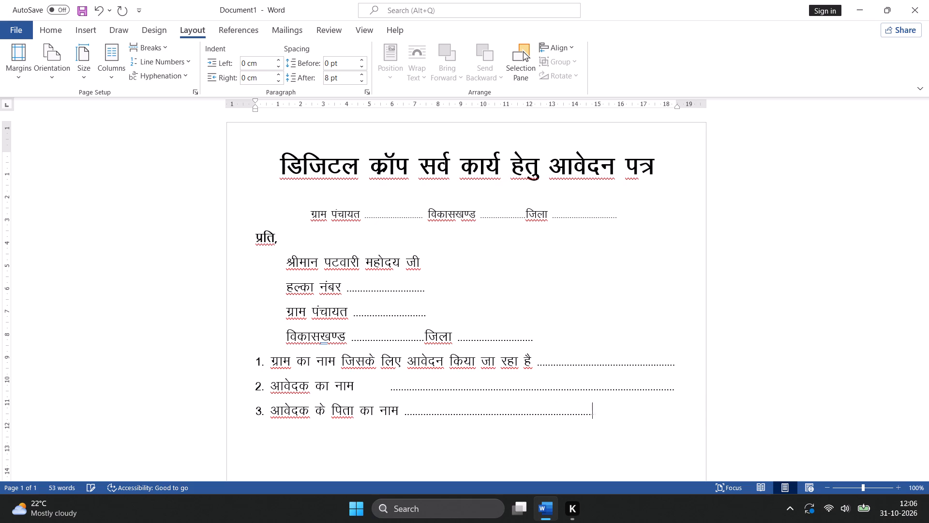
key("BackSpace")
key("BackSpace")
key("BackSpace")
key("BackSpace")
key("minus")
Add a new line below the third field reading "4. जन्मतिथि".
key("Return")
type("4-")
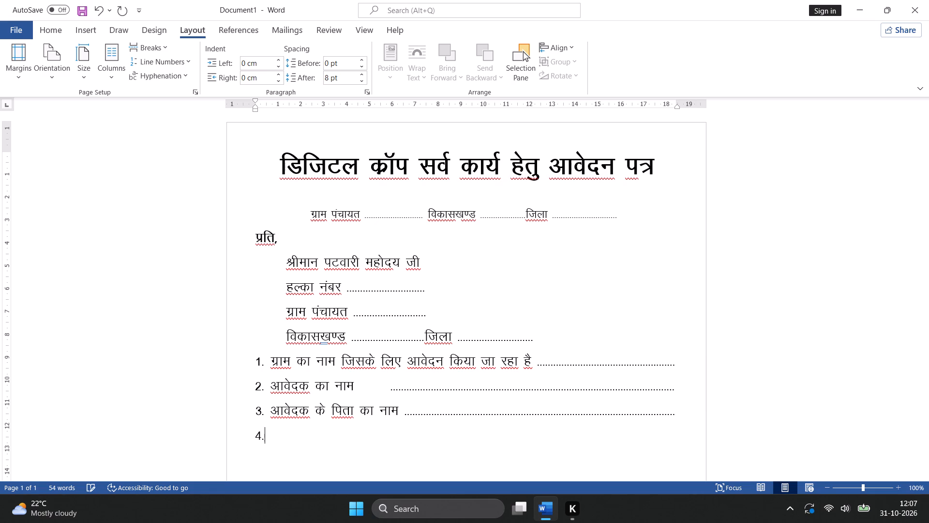
key("space")
key("t")
key("shift+u")
type("ef")
key("r")
type("fF")
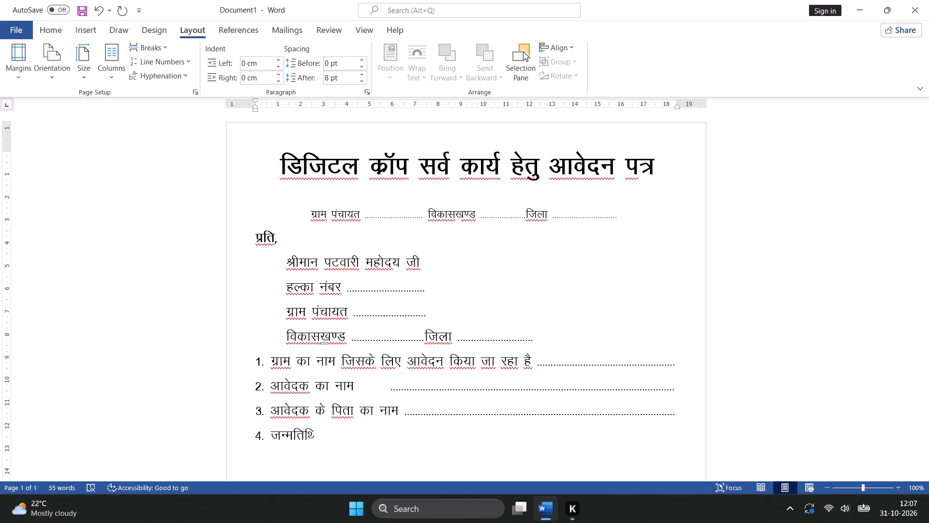
key("k")
key("space")
Follow "जन्मतिथि" with a wide gap and a medium-length dotted blank, leaving space for a second label on the same line.
key("space")
key("space")
key("space")
key("space")
key("space")
key("space")
key("space")
key("space")
key("space")
key("space")
key("space")
key("space")
key("BackSpace")
key("BackSpace")
key("BackSpace")
key("BackSpace")
key("minus")
key("minus")
key("minus")
key("minus")
key("minus")
key("minus")
key("minus")
key("minus")
key("minus")
key("minus")
key("minus")
key("minus")
key("minus")
key("minus")
key("minus")
key("minus")
key("minus")
key("minus")
key("minus")
key("minus")
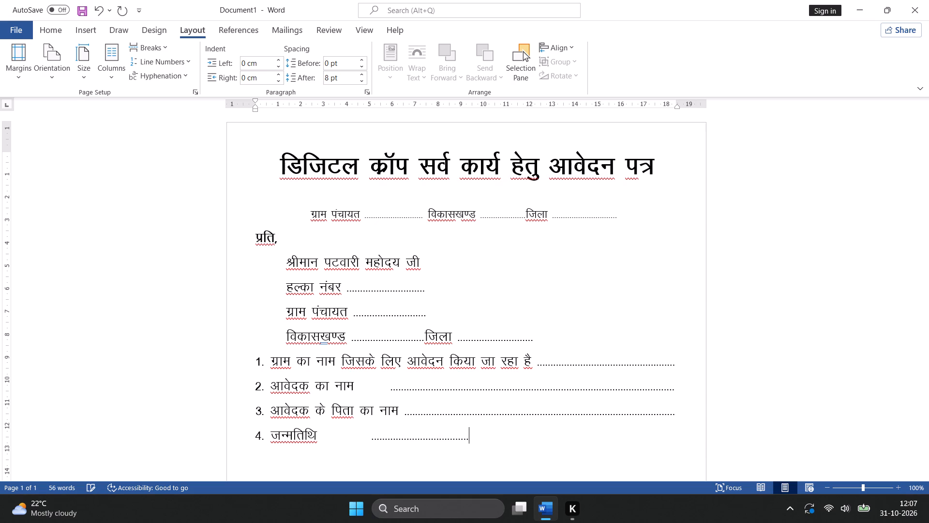
type("------------")
key("space")
Add the label "आयु" with a short dotted blank after the birth-date blank on the fourth line.
type("vk")
key("semicolon")
key("w")
key("BackSpace")
key("q")
key("space")
type("-")
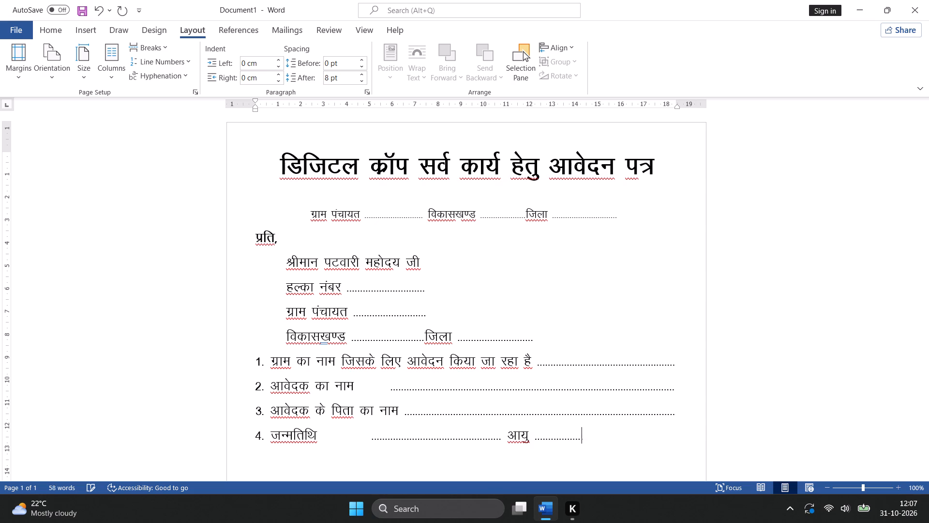
type("-----")
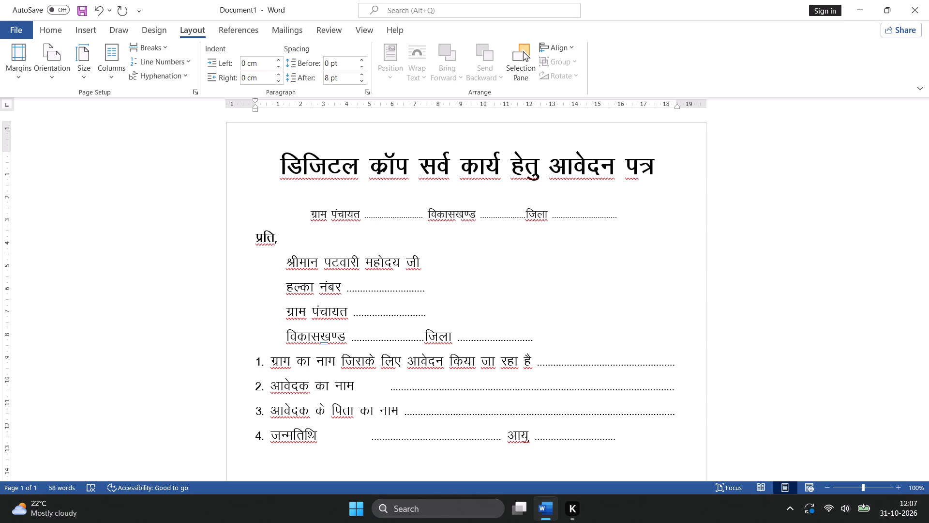
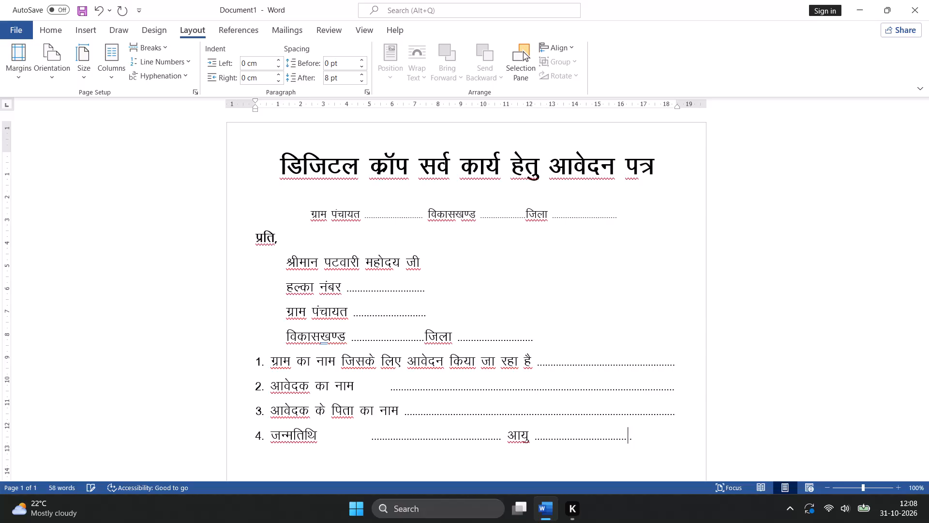
Extend the dotted blank after "आयु" level with the blanks above and start a new line below it.
type("--------")
key("Return")
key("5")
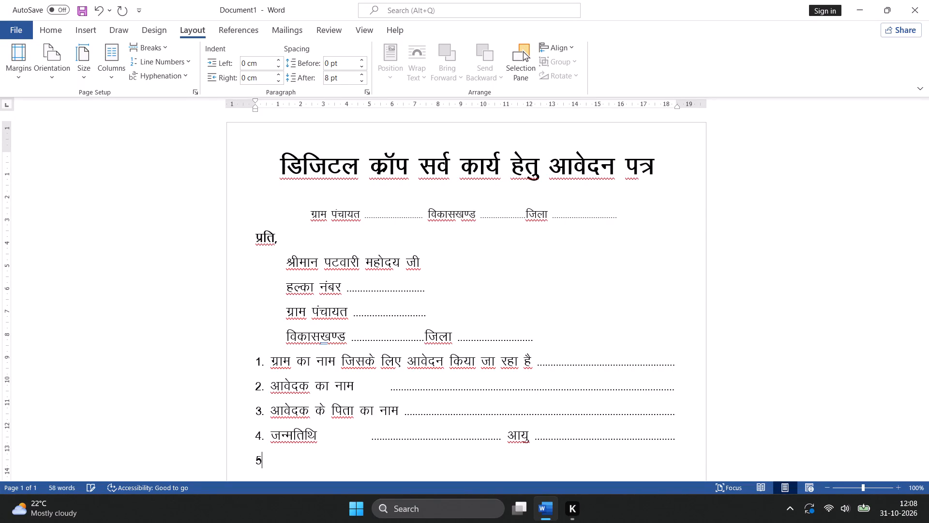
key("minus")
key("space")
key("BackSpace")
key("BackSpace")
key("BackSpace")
Enter the fifth field's label "5. जाति वर्ग" on the new line.
key("5")
key("minus")
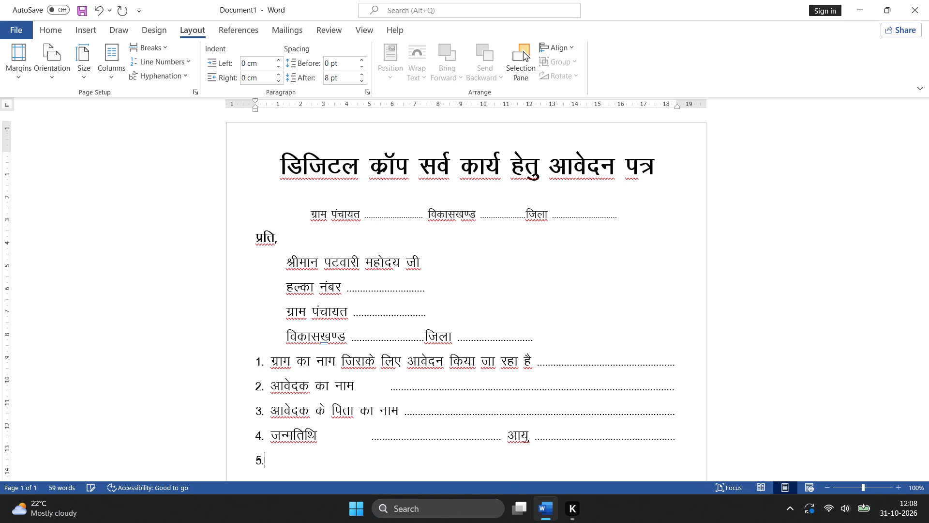
key("space")
type("tk")
type("fr o")
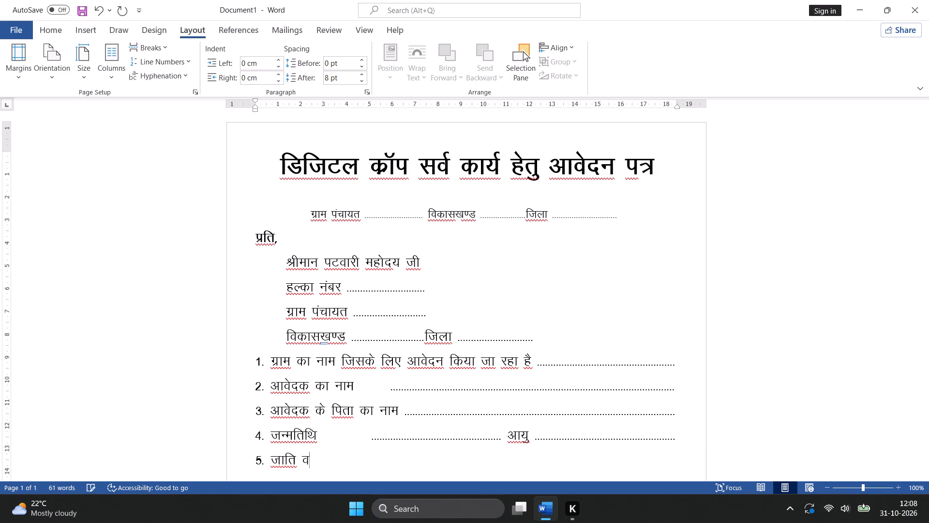
key("x")
type("Z")
Follow "जाति वर्ग" with a wide gap and a dotted blank that starts level with the birth-date blank and ends level with the lines above.
key("space")
key("space")
key("space")
key("space")
key("space")
key("space")
key("space")
key("space")
key("space")
key("space")
key("BackSpace")
key("minus")
key("minus")
key("minus")
key("minus")
key("minus")
key("minus")
key("minus")
key("minus")
key("minus")
key("minus")
key("minus")
key("minus")
key("minus")
key("minus")
key("minus")
key("minus")
key("minus")
key("minus")
key("minus")
key("minus")
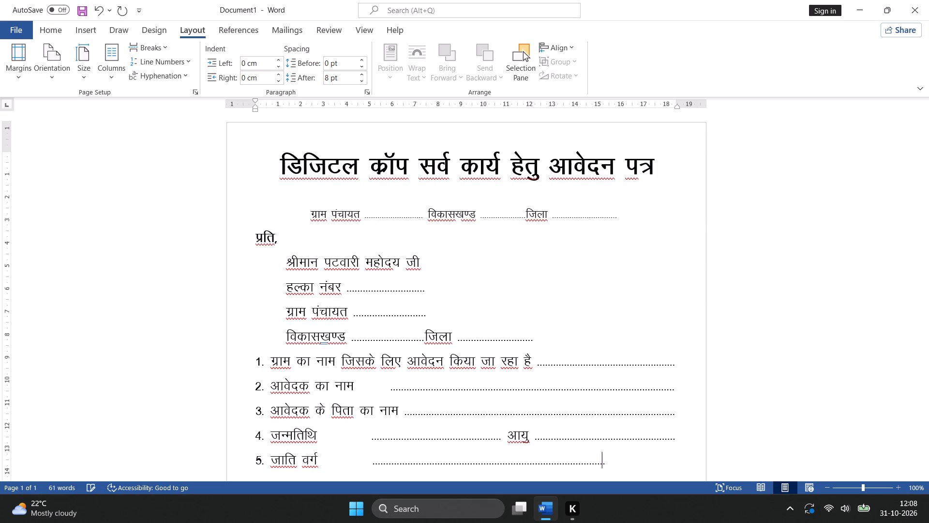
type("-----")
Add a new line below the fifth field with the unnumbered label "मो. नंबर".
key("Return")
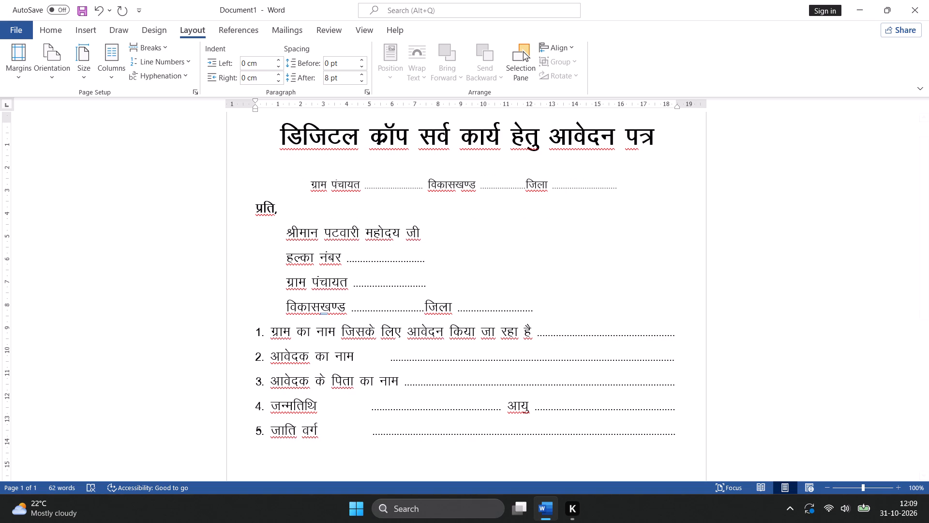
type("ek")
type("s.")
key("BackSpace")
key("BackSpace")
type("ks")
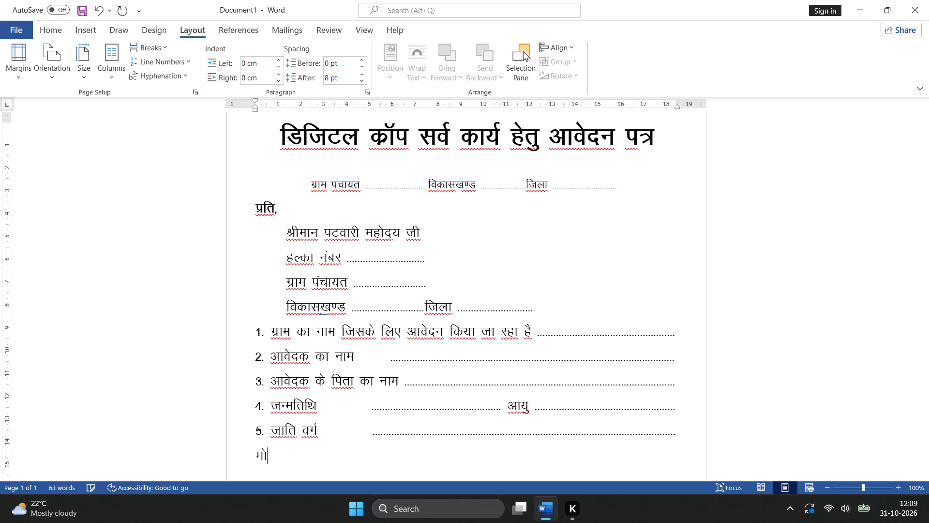
key("minus")
key("space")
type("ua")
key("c")
key("j")
Insert a wide gap after "मो. नंबर" to bring its blank near the start of the blank above.
key("space")
key("space")
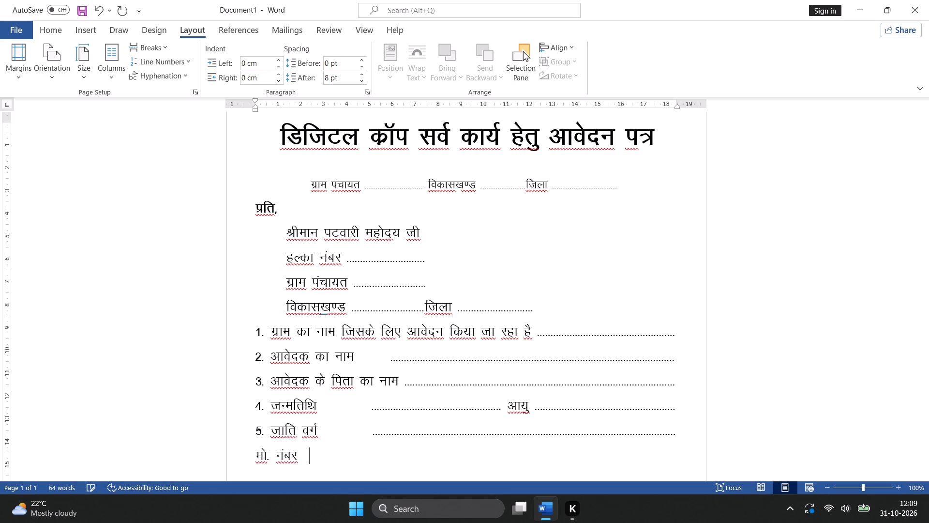
key("space")
key("space")
key("space")
key("space")
key("space")
key("space")
key("space")
key("space")
key("space")
key("space")
key("space")
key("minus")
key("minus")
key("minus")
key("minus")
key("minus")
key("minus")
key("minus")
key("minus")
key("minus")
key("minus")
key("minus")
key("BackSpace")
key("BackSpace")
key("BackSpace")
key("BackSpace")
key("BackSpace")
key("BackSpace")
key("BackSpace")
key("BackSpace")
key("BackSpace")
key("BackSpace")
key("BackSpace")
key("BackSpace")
Tighten the gap after "मो. नंबर", fill in a dotted blank lined up with the one above, and start a new line.
key("BackSpace")
key("BackSpace")
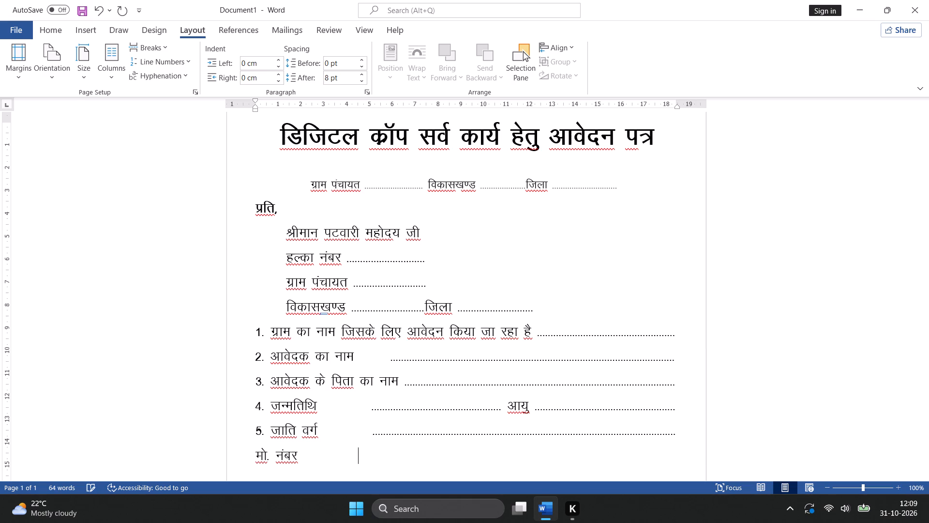
key("BackSpace")
key("space")
key("space")
key("space")
key("minus")
key("minus")
key("minus")
key("minus")
key("minus")
key("minus")
key("minus")
key("minus")
key("minus")
key("minus")
key("minus")
key("minus")
key("minus")
key("minus")
key("minus")
key("minus")
key("minus")
key("minus")
key("minus")
key("minus")
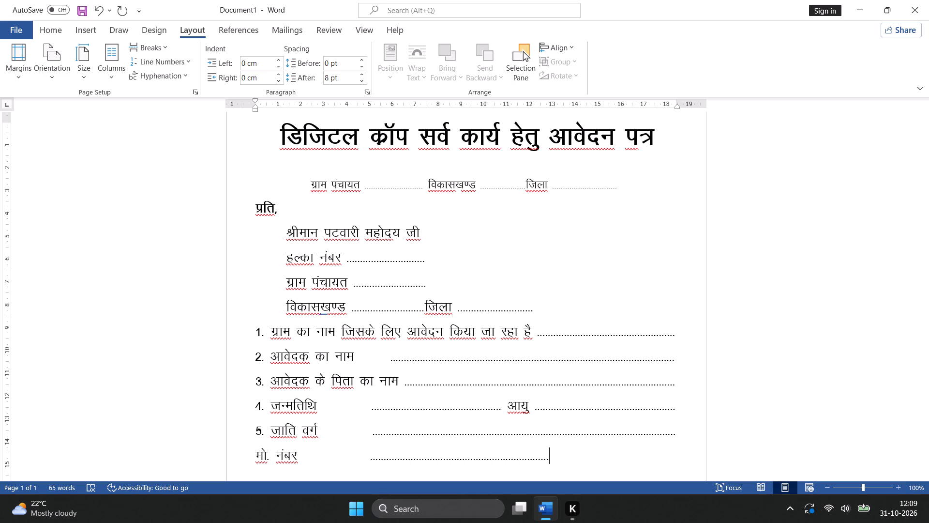
type("----")
type("--")
type("-----")
key("Return")
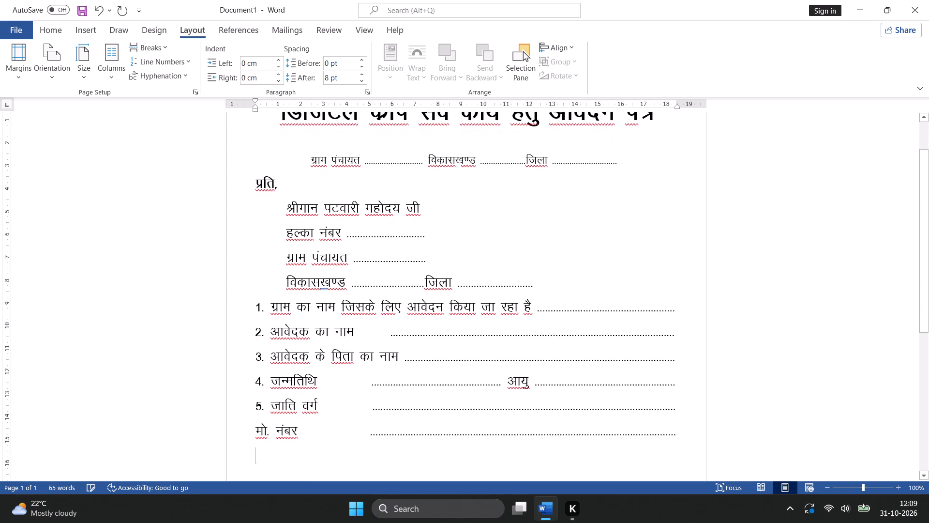
Number the mobile number line by inserting "6." and a space before "मो. नंबर".
left_click(250, 436)
key("6")
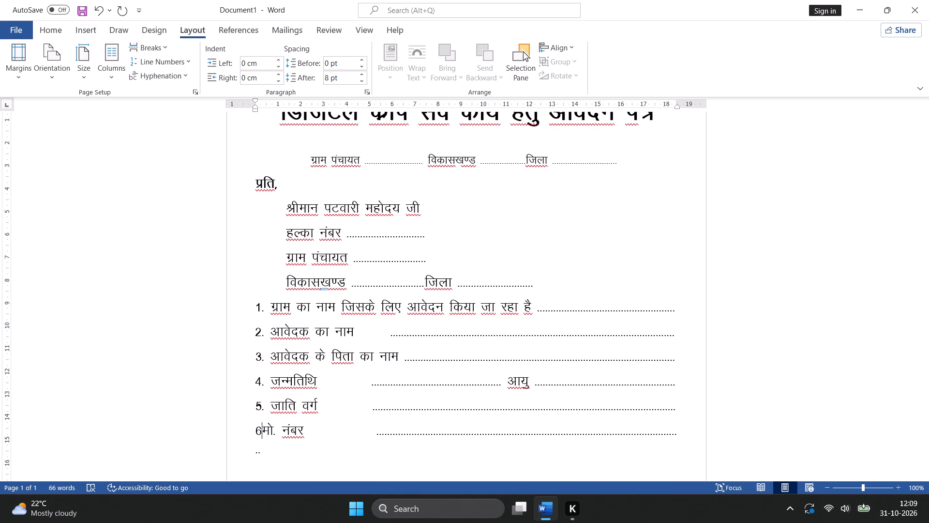
type("-")
key("space")
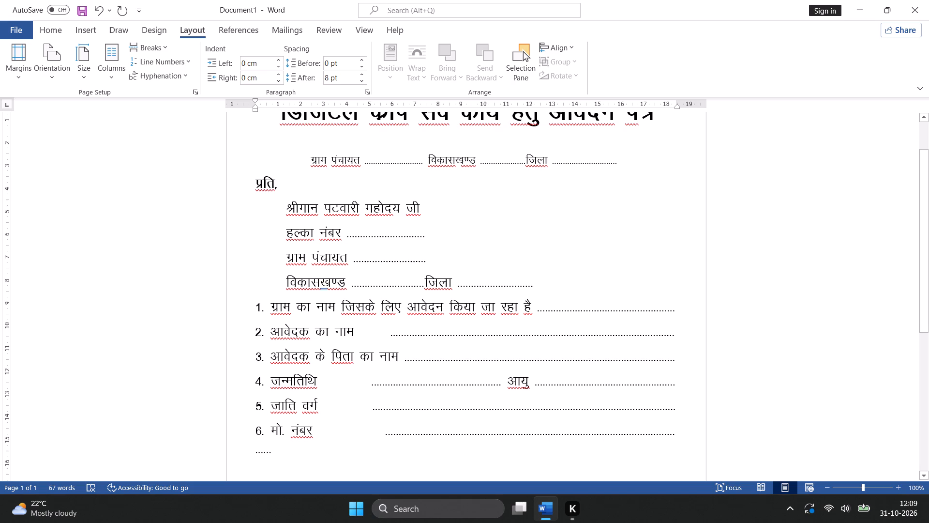
Delete the stray overflow dots on the line below the sixth field.
left_click(276, 453)
key("BackSpace")
key("BackSpace")
key("BackSpace")
key("BackSpace")
key("BackSpace")
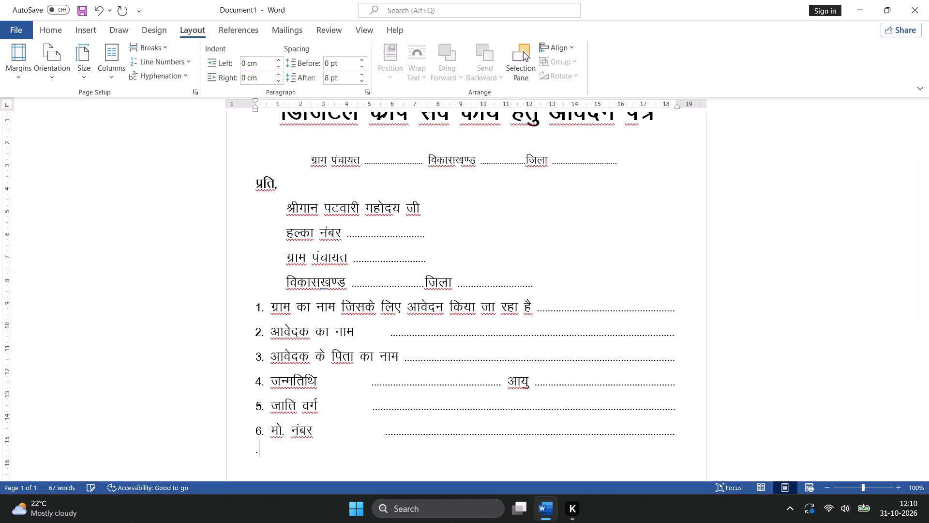
key("BackSpace")
Add a seventh field line reading "7. व्हाट्सअप नंबर", with a gap after the label for its blank.
key("Return")
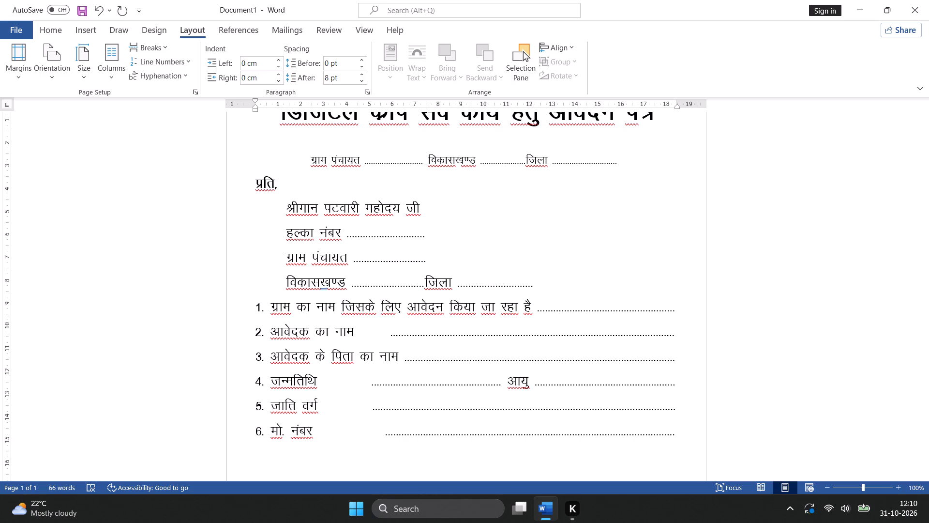
type("7-")
key("space")
key("shift+o")
key("g")
key("k")
key("shift+v")
key("shift+asciitilde")
key("l")
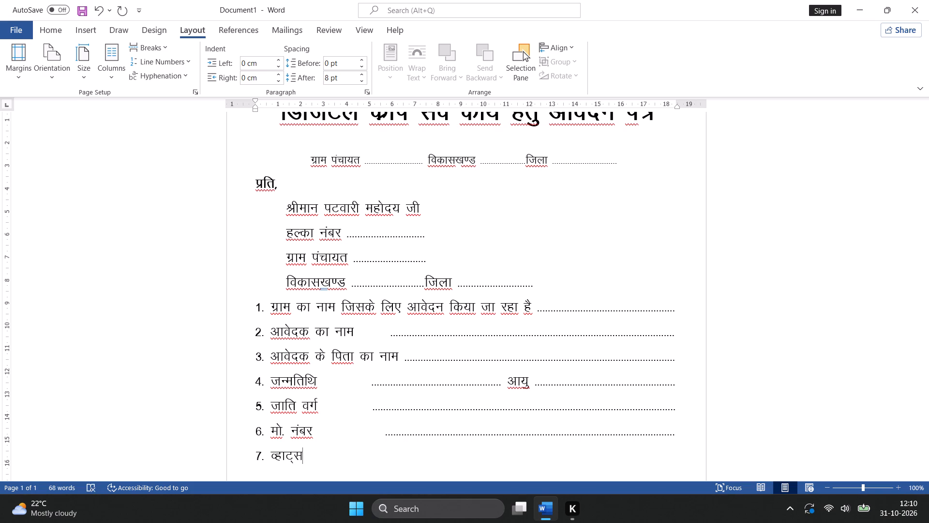
type("vi ua")
type("cj")
key("space")
key("space")
key("space")
key("space")
key("space")
key("space")
Shorten the gap after "मो. नंबर" by three spaces and extend its dotted blank to the right margin on one line.
left_click(355, 433)
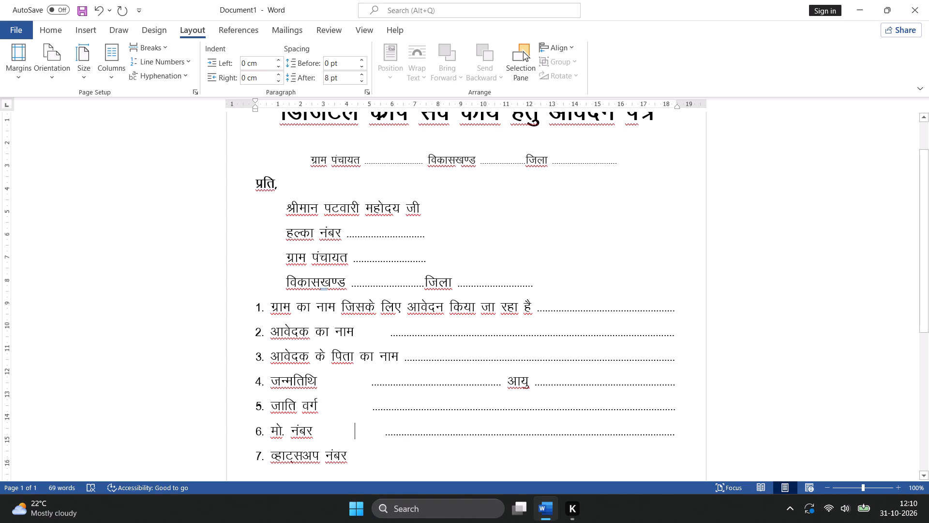
left_click(371, 431)
key("BackSpace")
key("BackSpace")
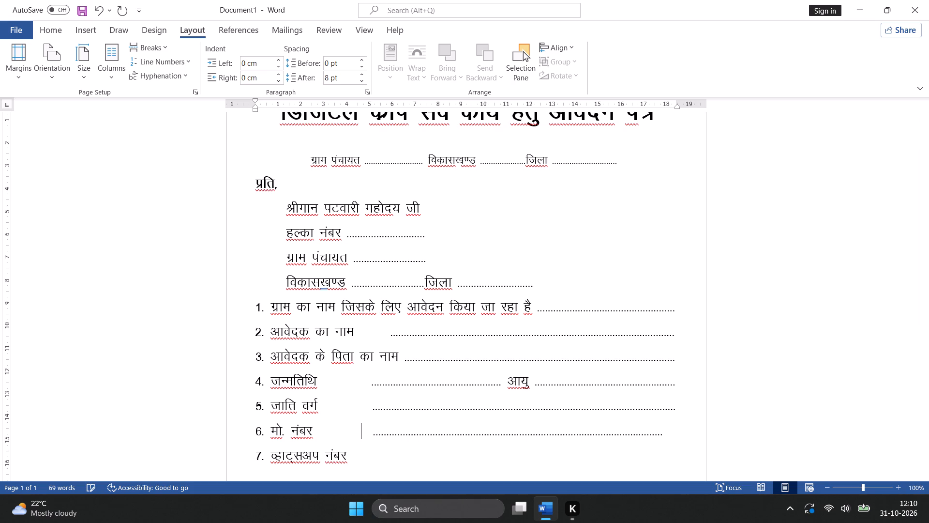
key("BackSpace")
scroll(373, 446, "up", 2)
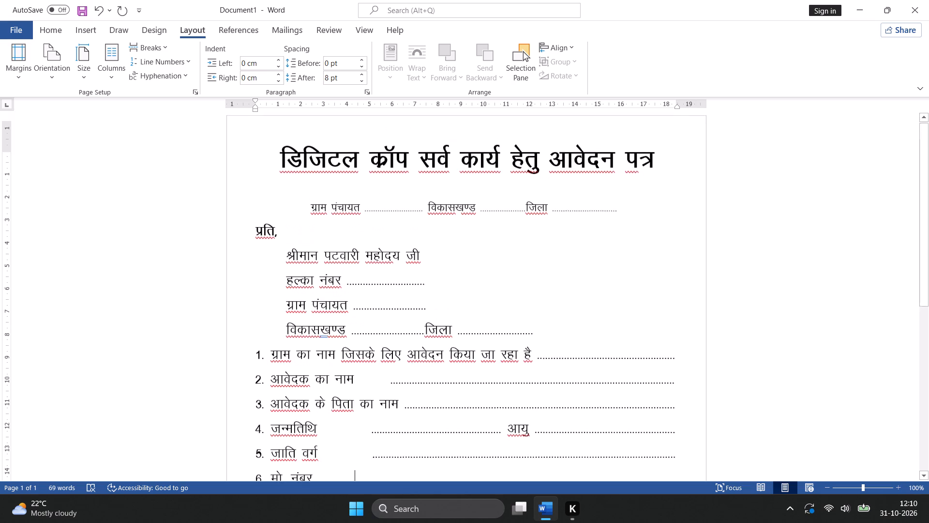
scroll(548, 437, "down", 2)
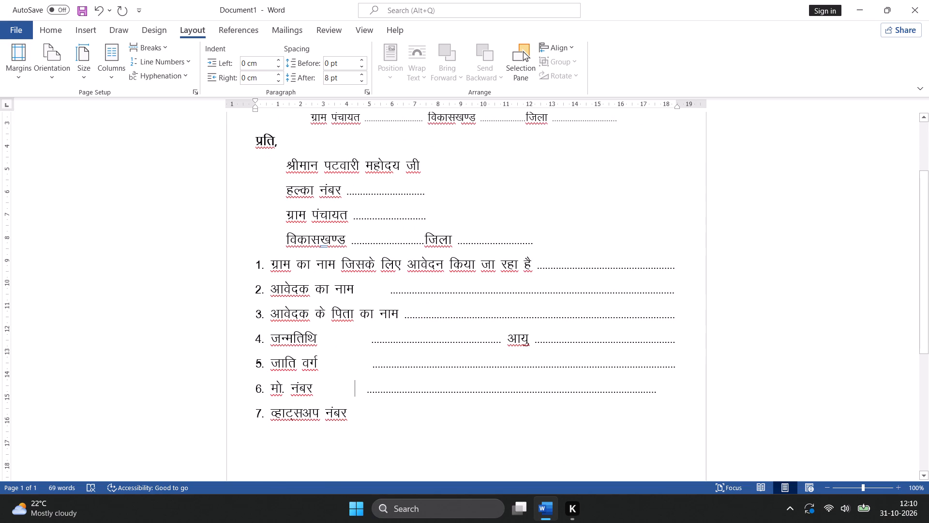
left_click(655, 393)
type("--------")
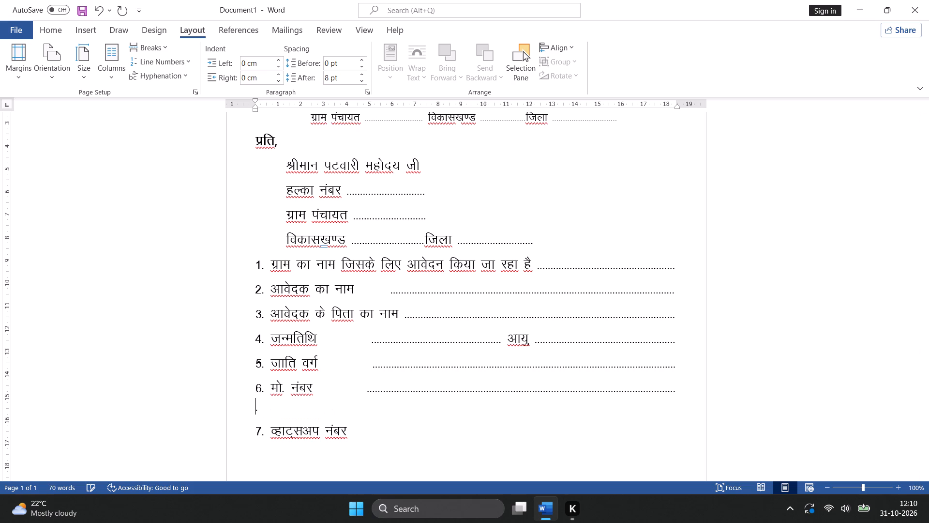
key("BackSpace")
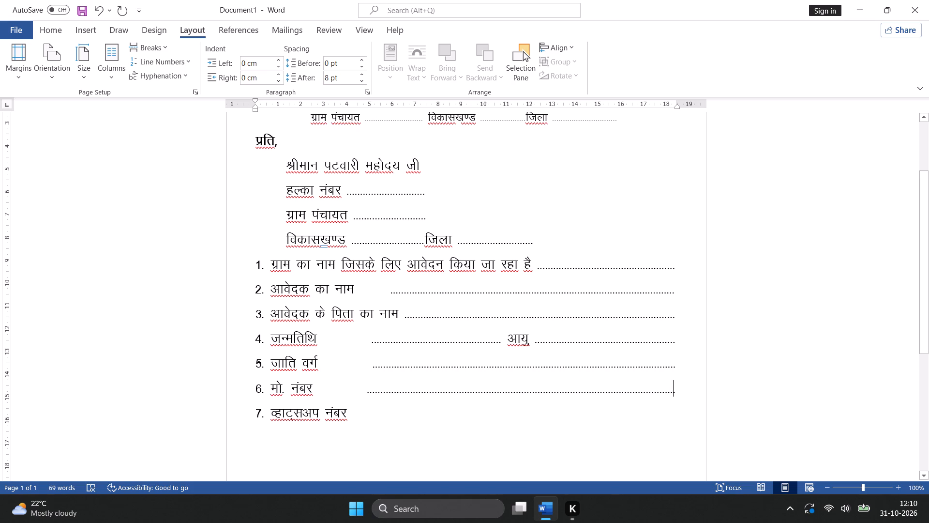
Fill in a dotted blank after "व्हाट्सअप नंबर", lined up with the blank above and ending near the right margin.
left_click(363, 419)
key("minus")
key("minus")
key("minus")
key("minus")
key("minus")
key("minus")
key("minus")
key("minus")
key("minus")
key("minus")
key("minus")
key("minus")
key("minus")
key("minus")
key("minus")
key("minus")
key("minus")
key("minus")
key("minus")
key("minus")
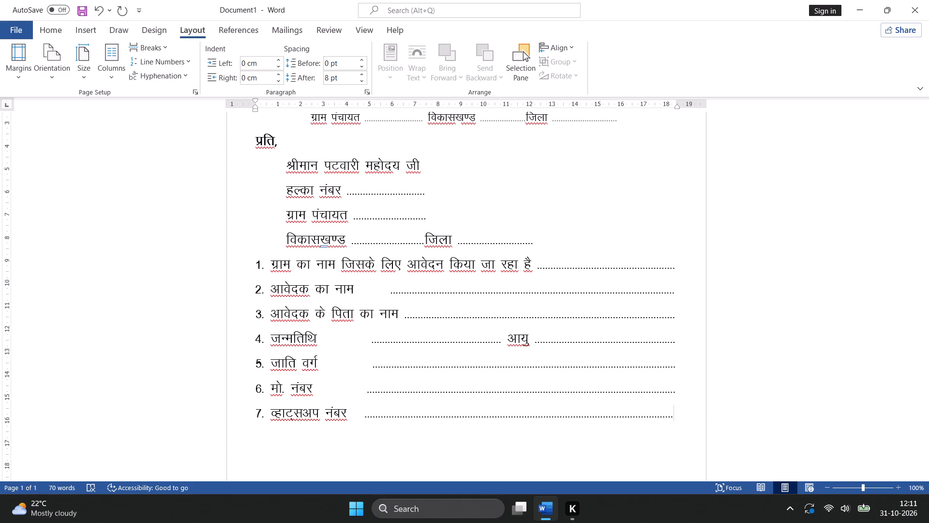
Add an eighth field line below it reading "8. पूरा पता".
key("Return")
type("8-")
key("space")
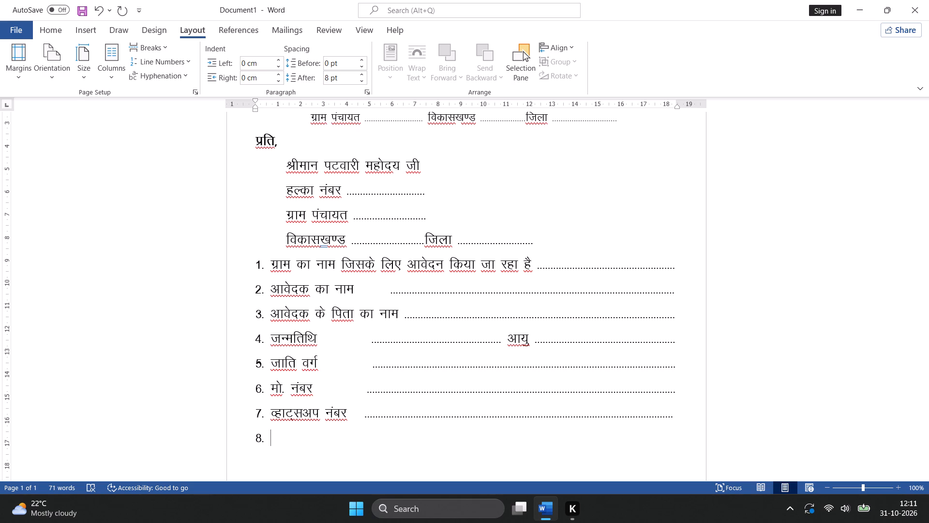
key("i")
type("wfk i")
key("BackSpace")
key("BackSpace")
key("BackSpace")
key("BackSpace")
type("jk e")
key("BackSpace")
type("irk")
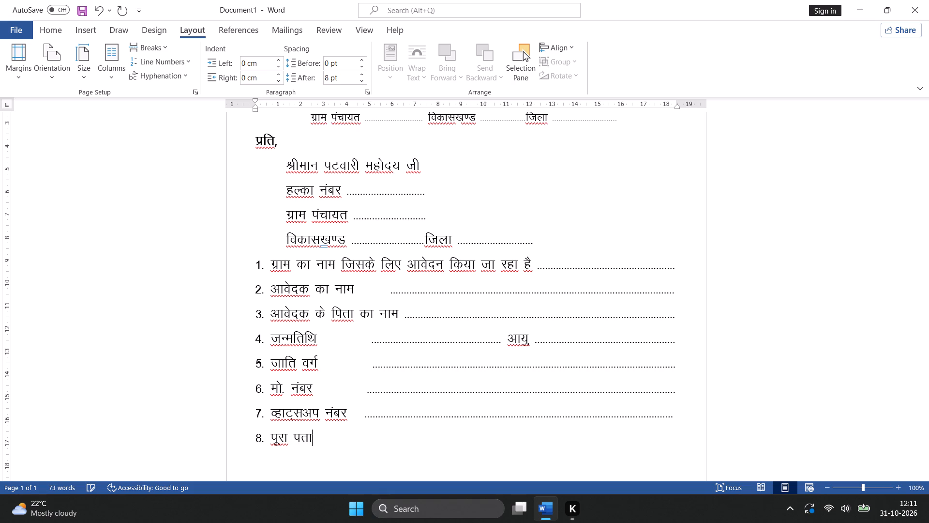
Insert a wide gap after "पूरा पता" reaching close to where the blank above starts.
key("space")
key("space")
key("space")
key("space")
key("space")
key("space")
key("space")
key("space")
key("space")
key("space")
key("space")
key("space")
key("space")
key("BackSpace")
key("BackSpace")
key("BackSpace")
key("BackSpace")
key("BackSpace")
Fill in a dotted blank after "पूरा पता" running to near the right margin like the line above.
key("minus")
key("minus")
key("minus")
key("minus")
key("minus")
key("minus")
key("minus")
key("minus")
key("minus")
key("minus")
key("minus")
key("minus")
key("minus")
key("minus")
key("minus")
key("minus")
key("minus")
key("minus")
key("minus")
key("minus")
type("--")
Start a ninth numbered line reading "9." below the "पूरा पता" field.
key("Return")
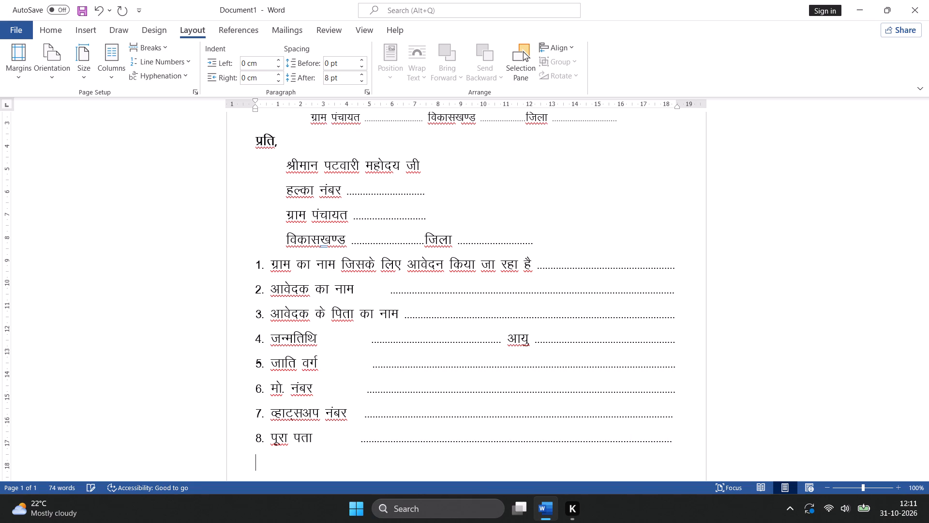
key("9")
key("minus")
key("space")
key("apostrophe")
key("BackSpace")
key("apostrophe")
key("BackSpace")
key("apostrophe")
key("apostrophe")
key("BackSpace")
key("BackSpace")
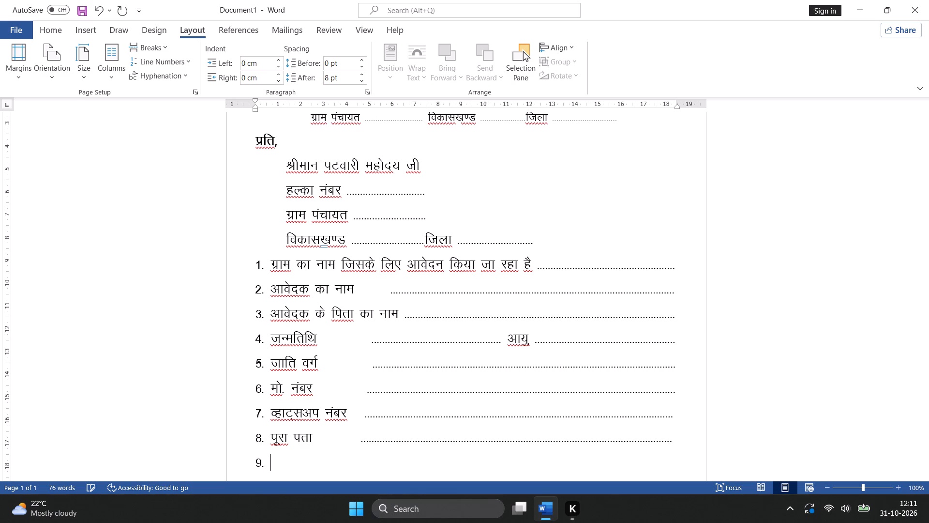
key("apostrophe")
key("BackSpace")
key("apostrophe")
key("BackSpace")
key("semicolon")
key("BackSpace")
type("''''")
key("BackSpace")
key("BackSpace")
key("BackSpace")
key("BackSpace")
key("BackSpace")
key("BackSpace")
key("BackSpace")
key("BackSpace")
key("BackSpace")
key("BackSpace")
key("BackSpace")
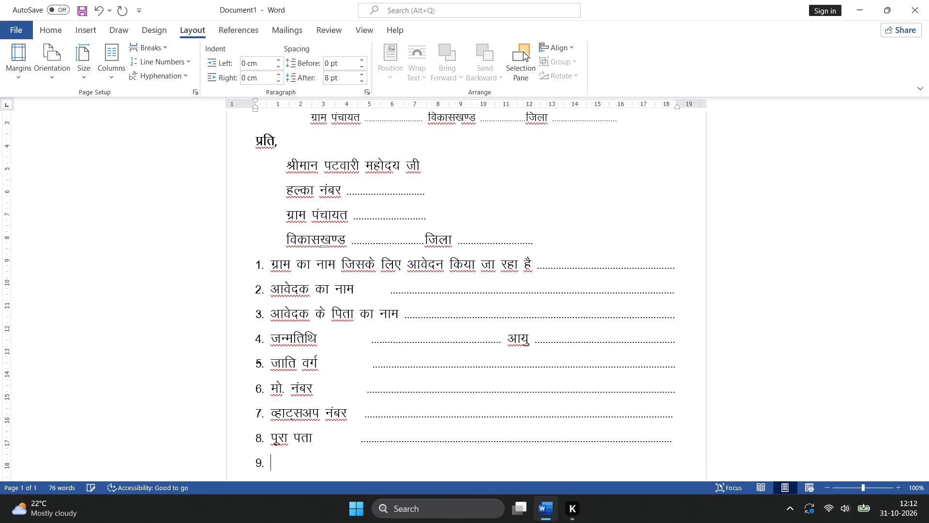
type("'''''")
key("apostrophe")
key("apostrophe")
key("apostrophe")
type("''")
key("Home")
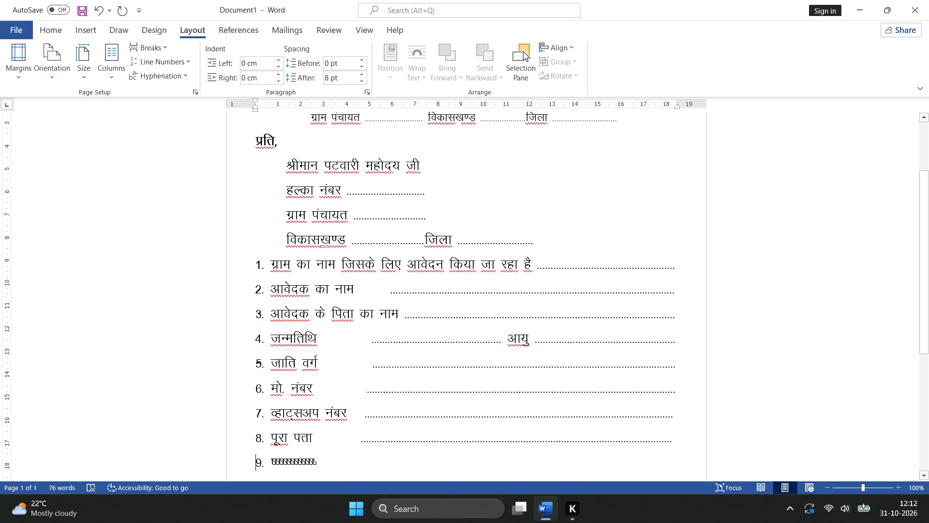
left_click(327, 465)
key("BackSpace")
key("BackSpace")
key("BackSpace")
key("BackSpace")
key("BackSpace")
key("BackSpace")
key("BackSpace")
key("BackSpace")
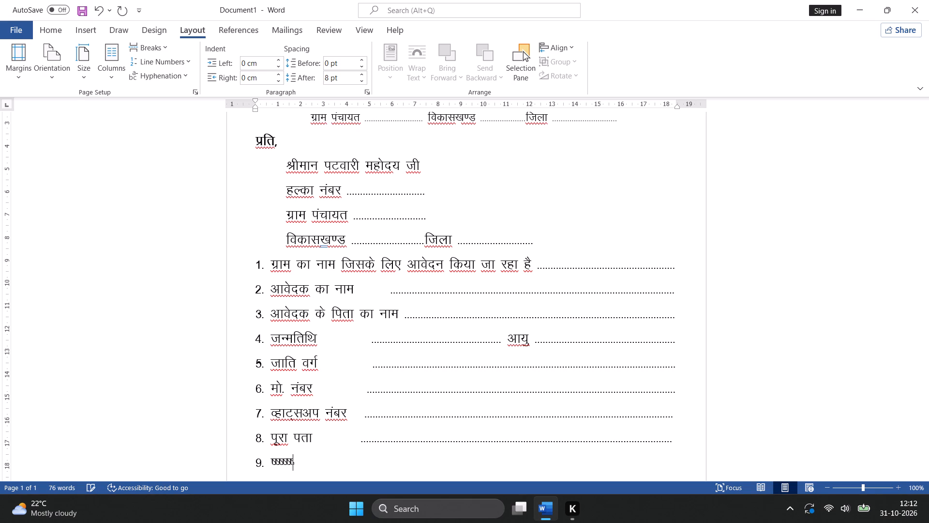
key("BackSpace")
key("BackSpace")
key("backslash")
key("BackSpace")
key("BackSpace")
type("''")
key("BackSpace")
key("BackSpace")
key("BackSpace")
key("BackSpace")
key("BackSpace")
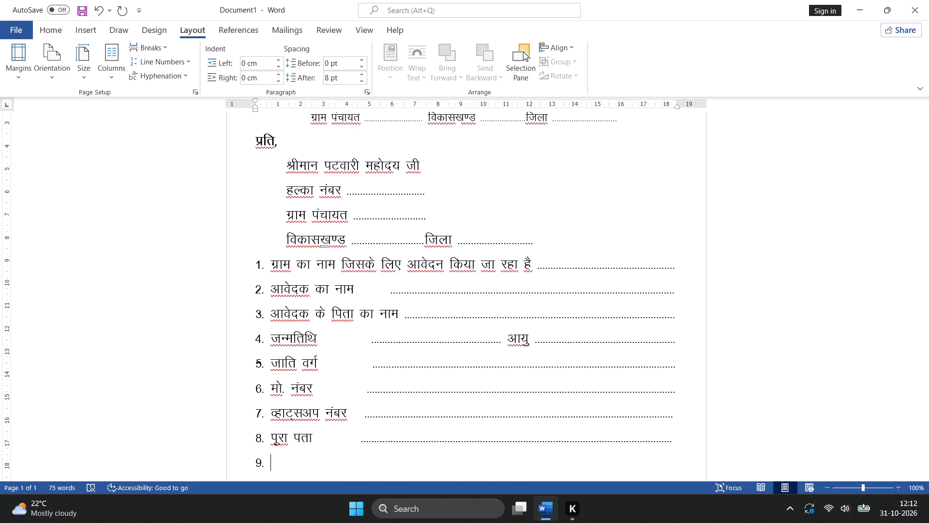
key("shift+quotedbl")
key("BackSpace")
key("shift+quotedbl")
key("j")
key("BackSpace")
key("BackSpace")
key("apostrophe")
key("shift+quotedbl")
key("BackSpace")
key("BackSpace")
Enter the label "शैक्षणिक योग्यता" after the number 9.
key("shift+quotedbl")
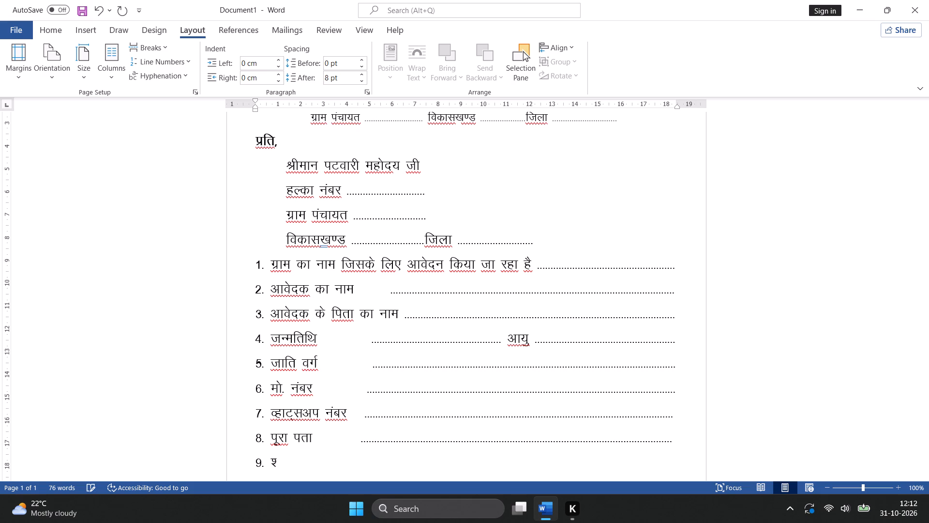
type("kS")
key("shift+j")
key("BackSpace")
key("shift+braceleft")
type("f.k")
type("d ;k")
key("s")
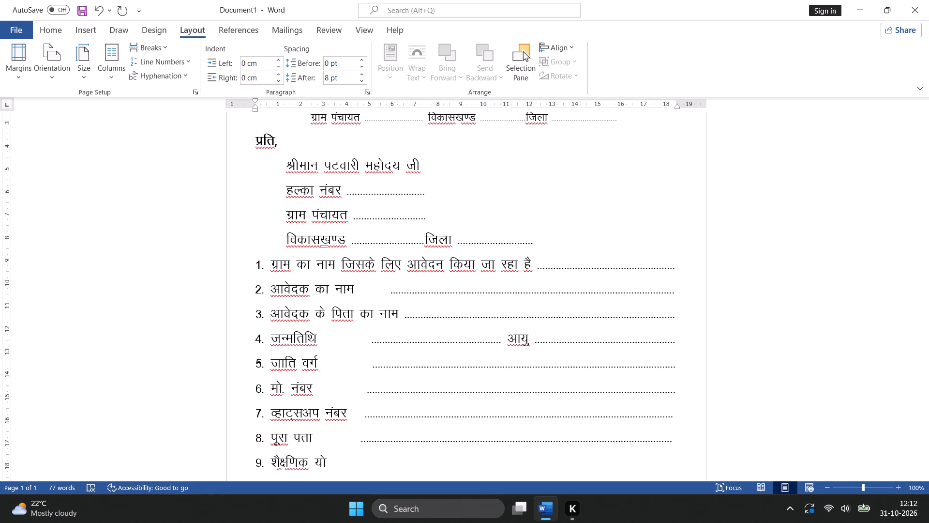
type("X;rk")
Fill in a dotted blank after "शैक्षणिक योग्यता", separated by a small gap and running to near the right margin like the line above.
key("space")
key("space")
key("minus")
key("minus")
key("minus")
key("minus")
key("minus")
key("minus")
key("minus")
key("minus")
key("minus")
key("minus")
key("minus")
key("minus")
key("minus")
key("minus")
key("minus")
key("minus")
key("minus")
key("minus")
key("minus")
key("minus")
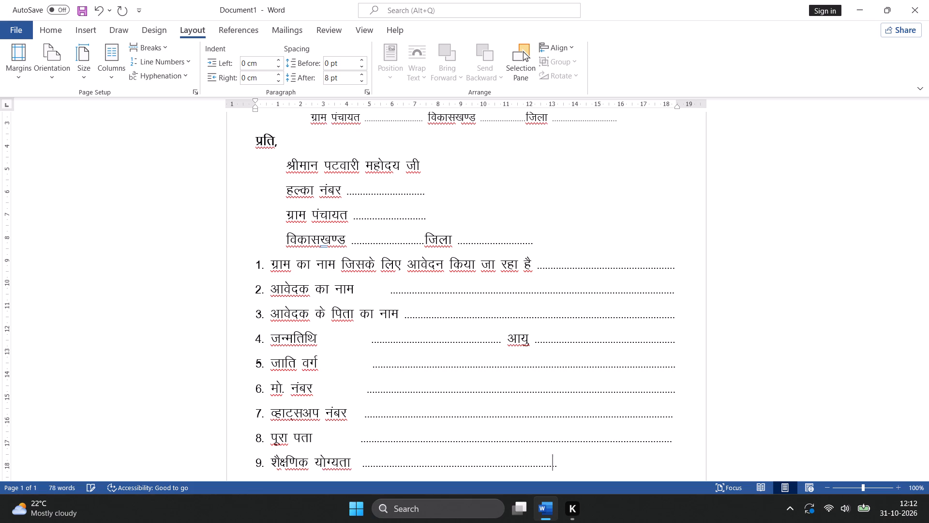
type("---")
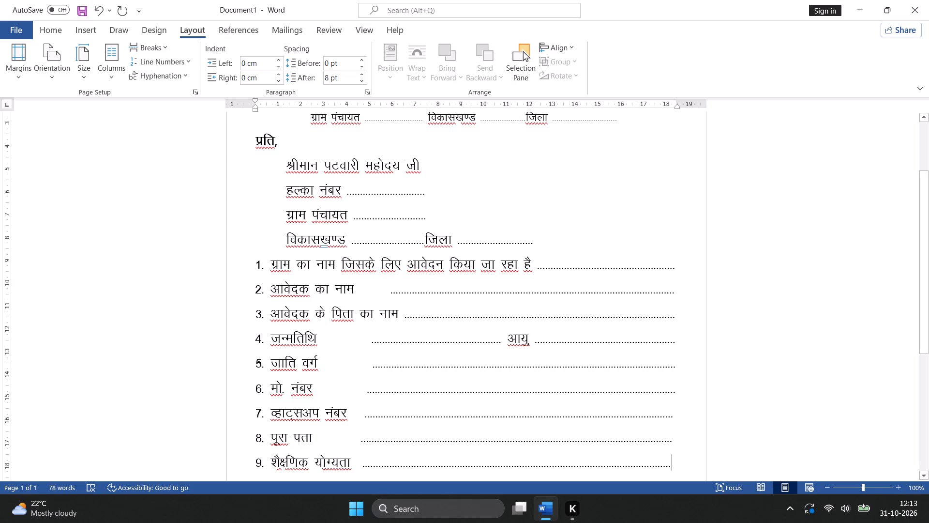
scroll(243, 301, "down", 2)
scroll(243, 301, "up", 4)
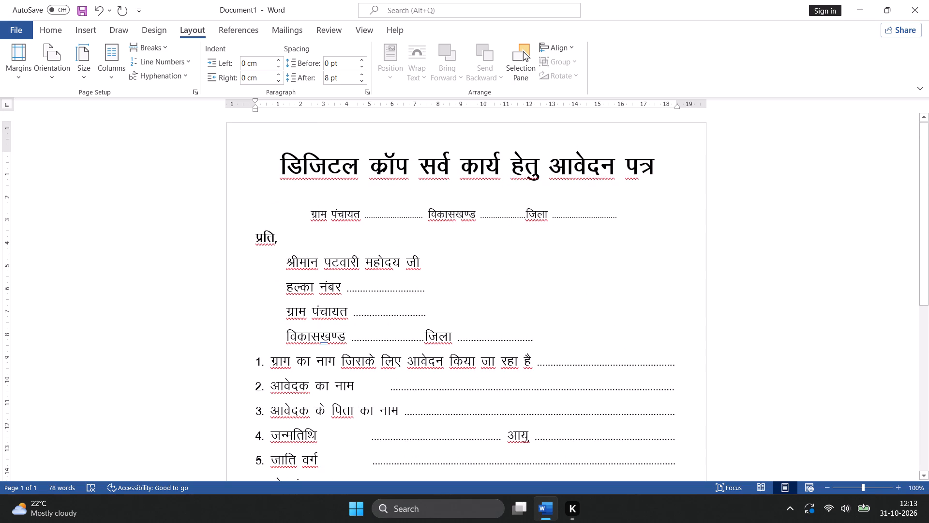
Add a comma after "श्रीमान पटवारी महोदय जी" in the address block.
left_click(424, 264)
key("bracketright")
Increase the font size of the ग्राम पंचायत / विकासखण्ड / जिला line under the heading to 18.
scroll(285, 371, "down", 2)
scroll(289, 365, "up", 4)
scroll(297, 265, "down", 1)
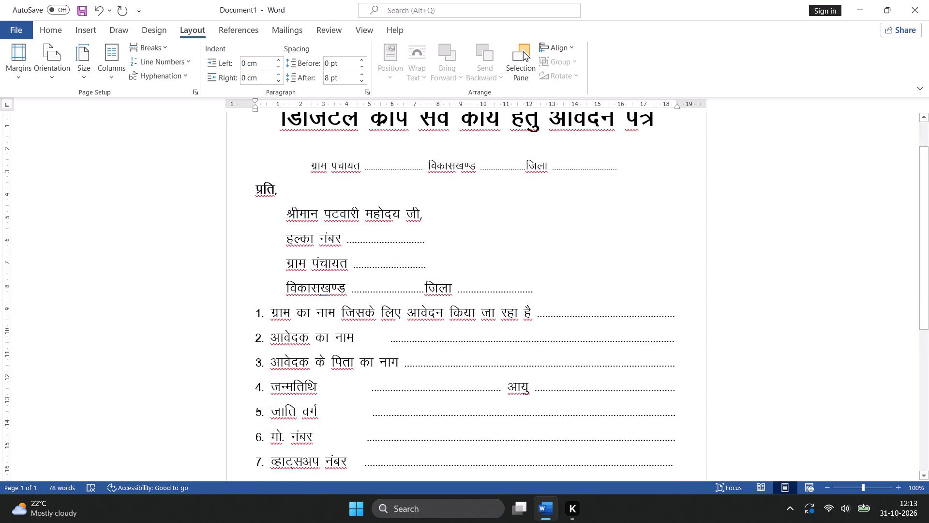
scroll(346, 352, "up", 1)
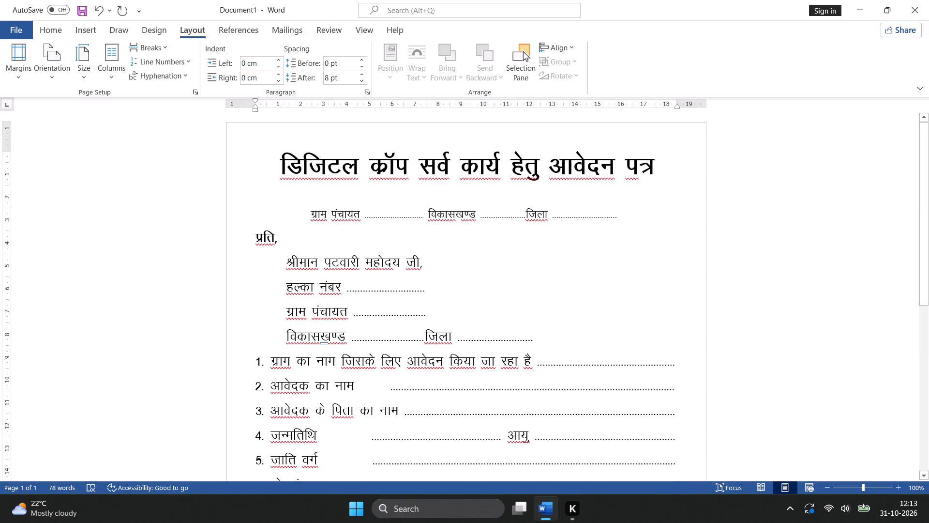
left_click_drag(305, 215, 644, 226)
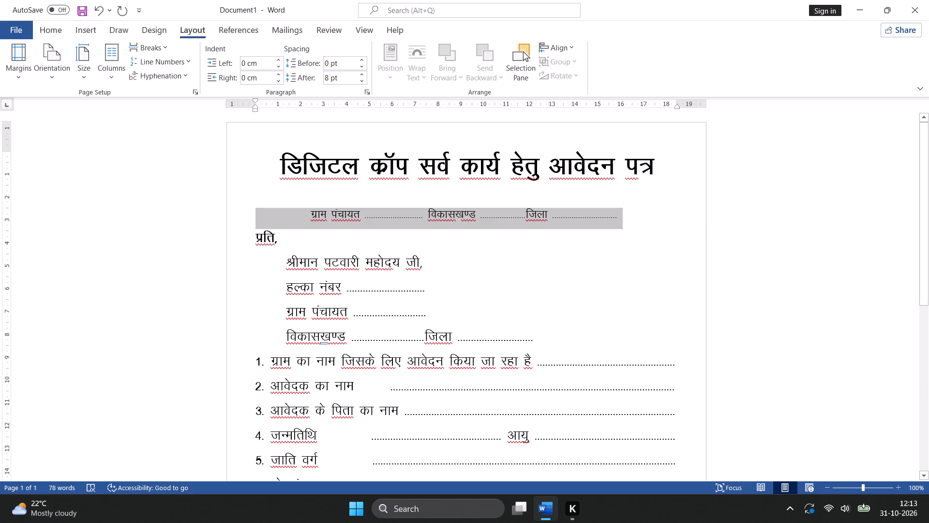
left_click_drag(644, 226, 640, 213)
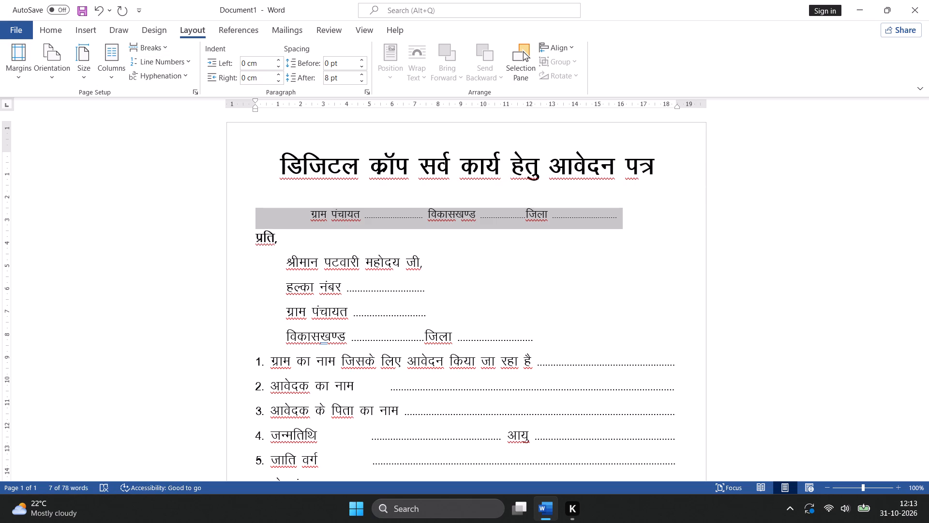
left_click(50, 32)
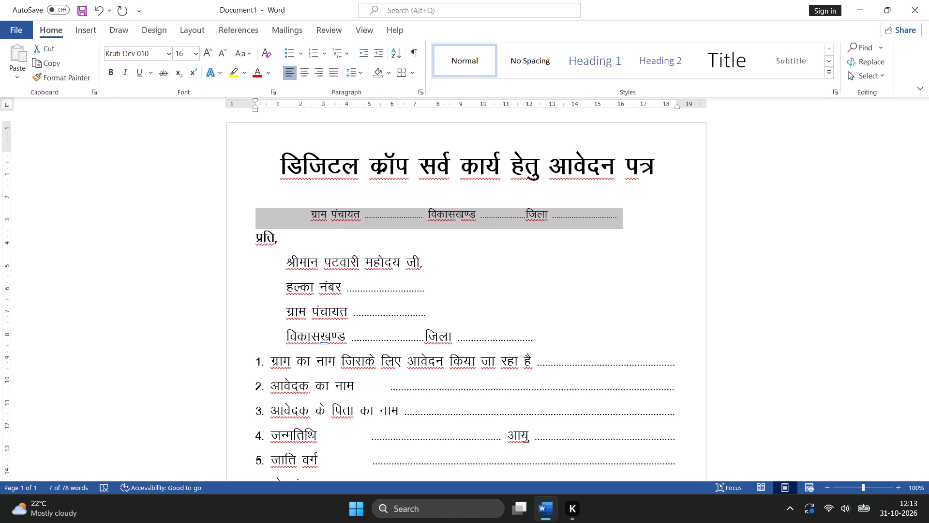
left_click(208, 58)
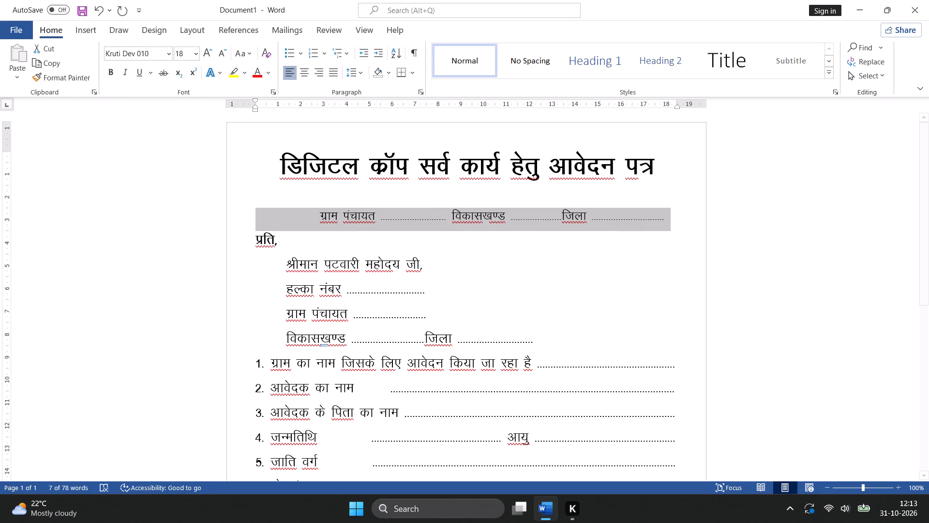
left_click(488, 256)
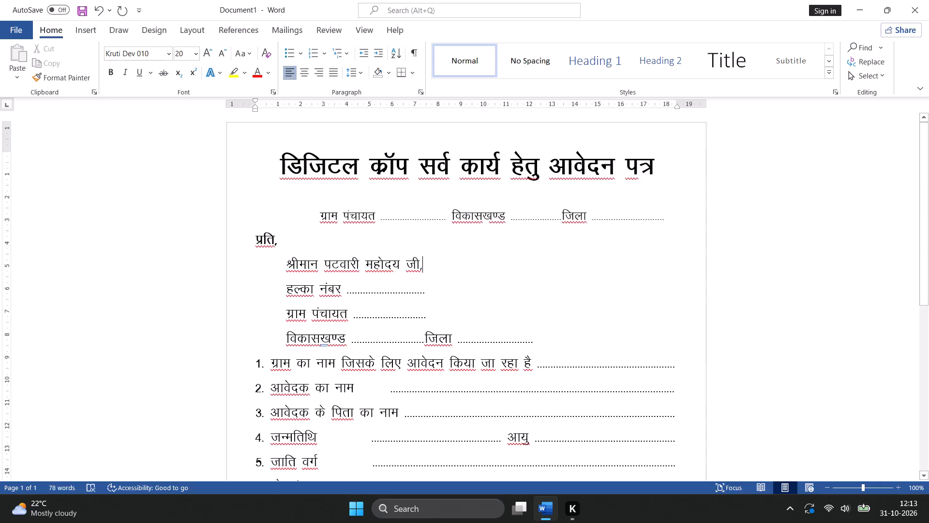
Draw an upright rectangle about 4.4 cm high and 3.37 cm wide in the empty space beside the Patwari address block.
scroll(538, 251, "down", 3)
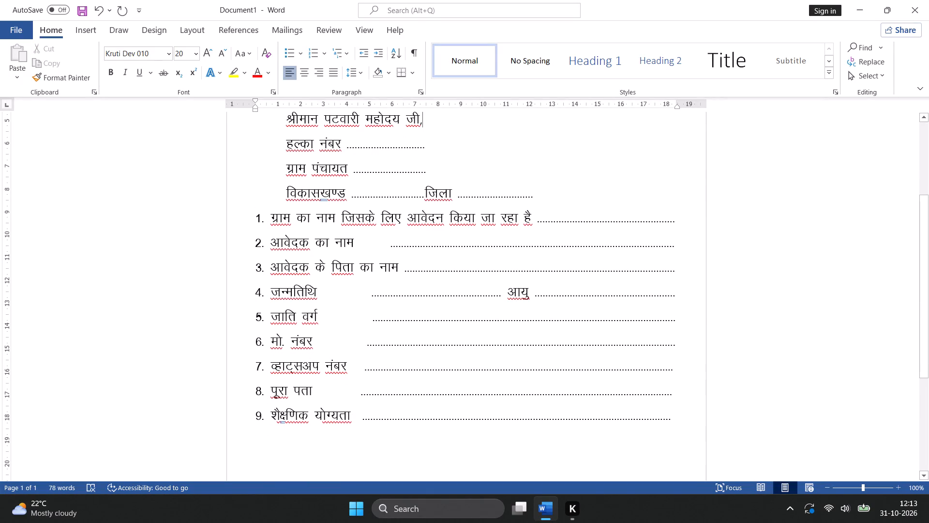
scroll(520, 292, "up", 2)
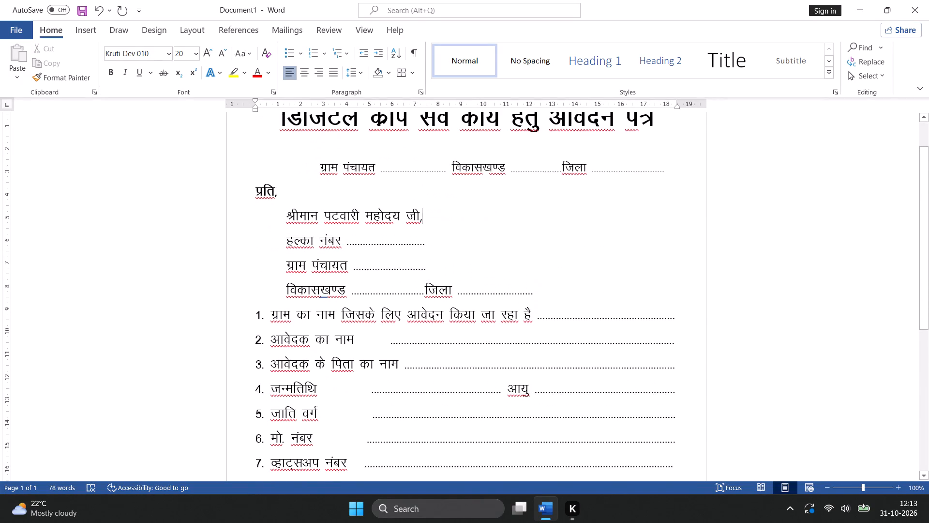
scroll(382, 185, "up", 3)
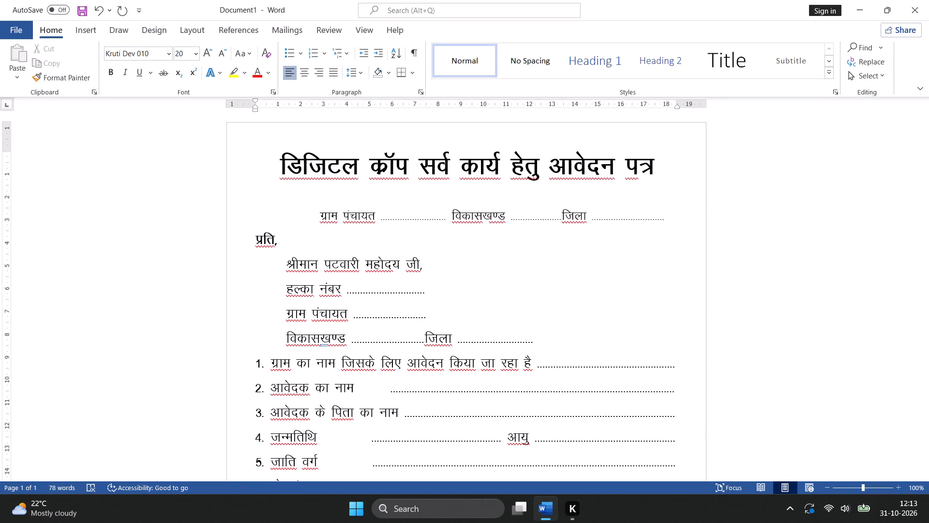
left_click(82, 28)
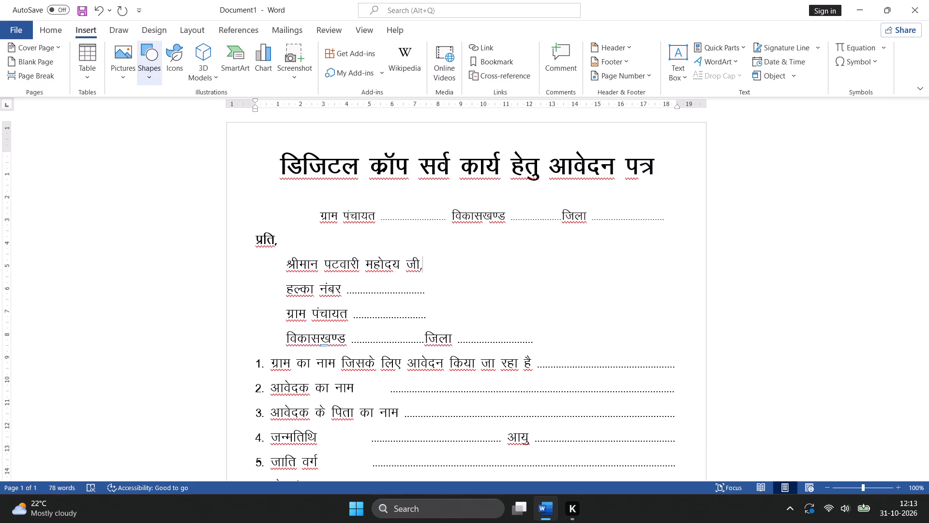
left_click(144, 73)
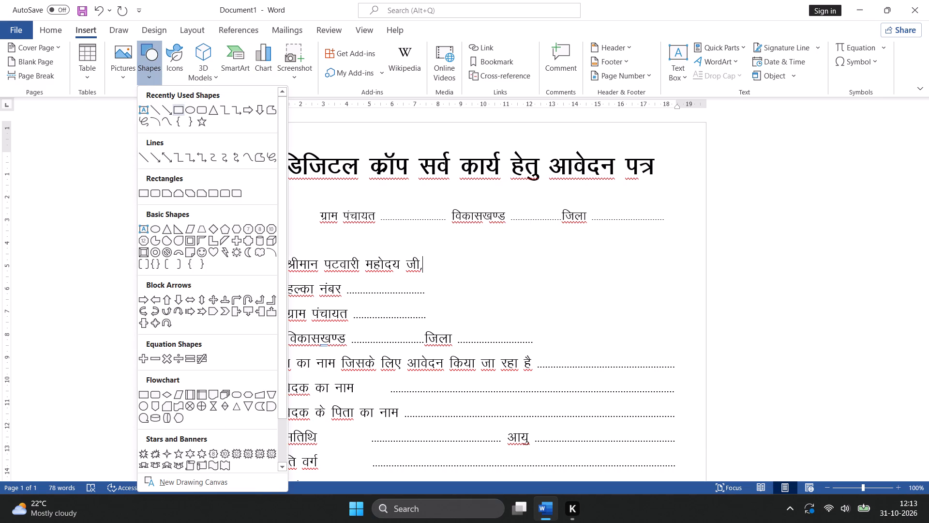
left_click(178, 112)
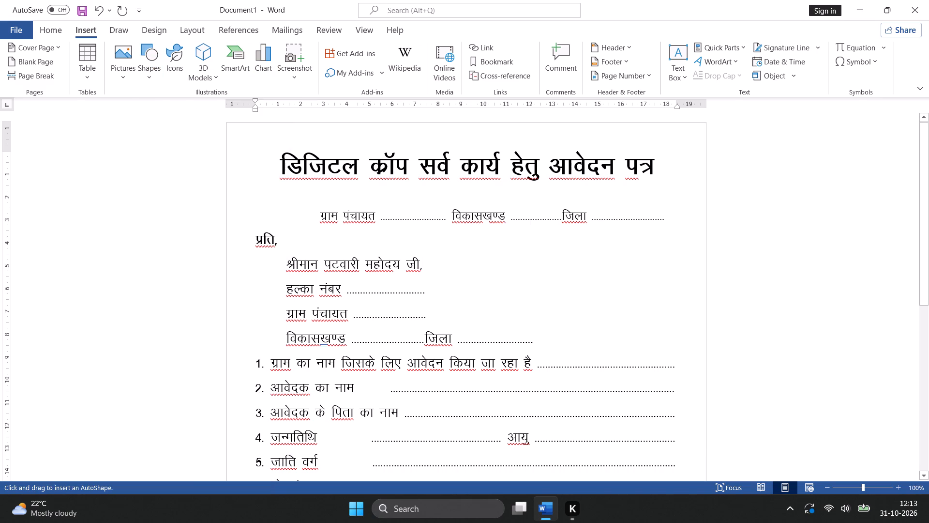
left_click_drag(546, 251, 547, 251)
left_click_drag(547, 251, 645, 333)
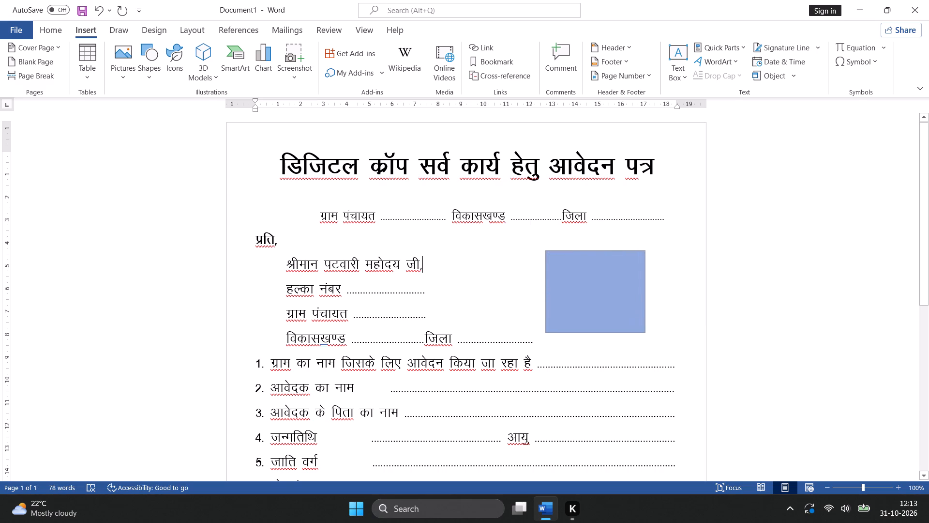
left_click_drag(645, 333, 623, 342)
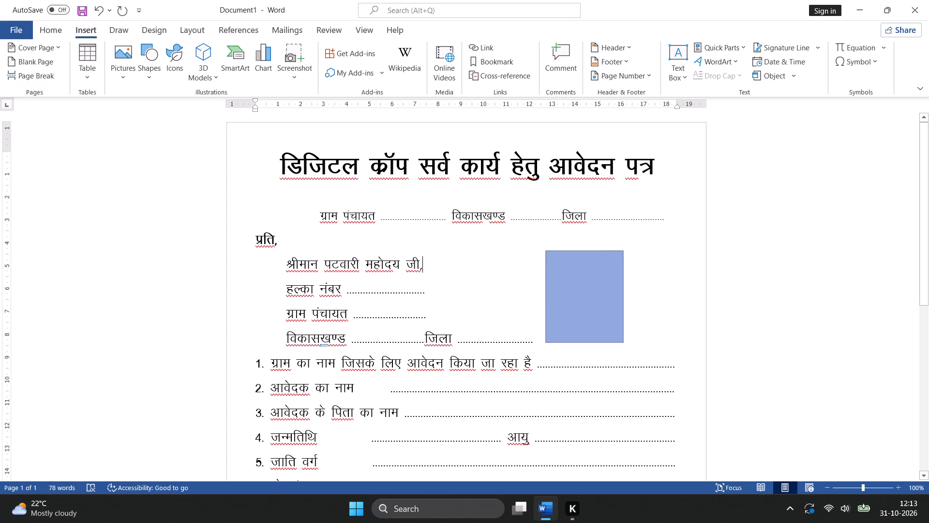
left_click_drag(623, 342, 625, 352)
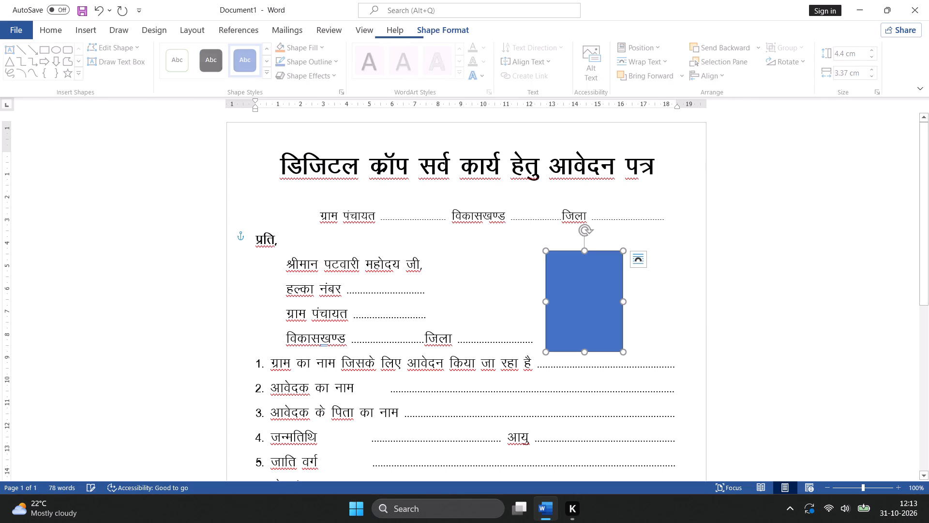
Move the rectangle right, close to the page's right margin, and widen it to about 3.47 cm.
left_click_drag(574, 314, 613, 315)
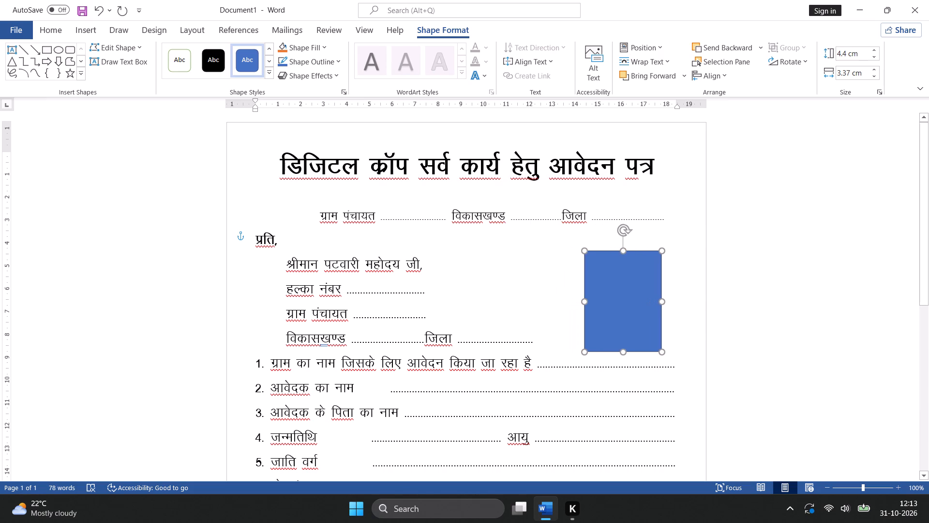
left_click_drag(613, 315, 616, 315)
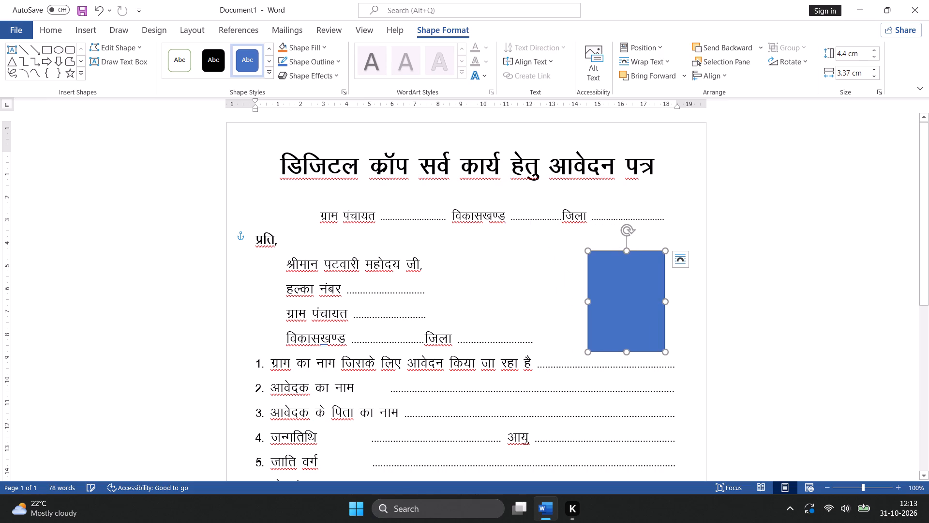
left_click(588, 302)
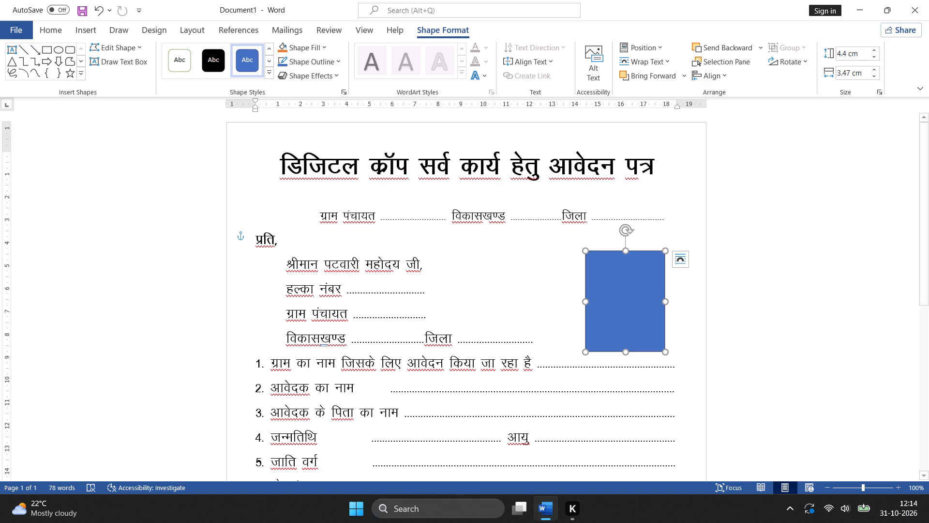
Change the rectangle's fill to white, keeping its blue outline.
left_click(321, 48)
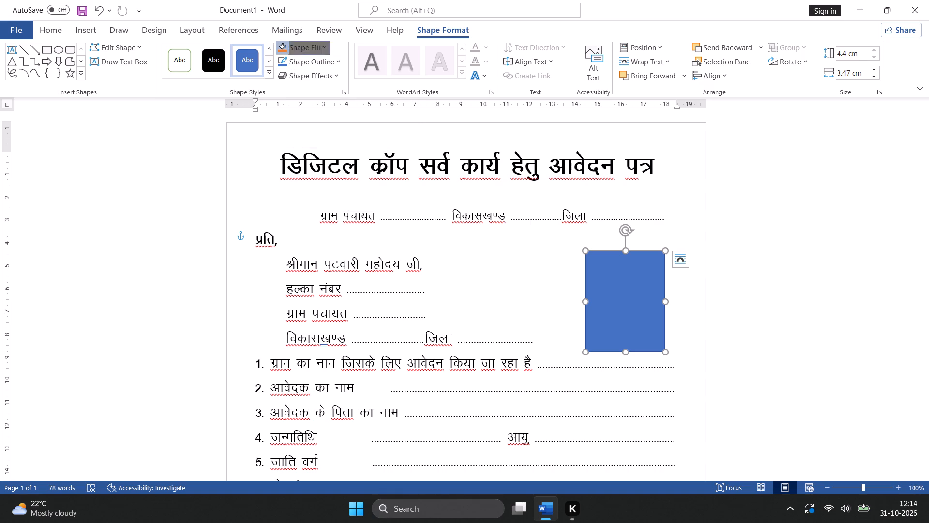
left_click(280, 78)
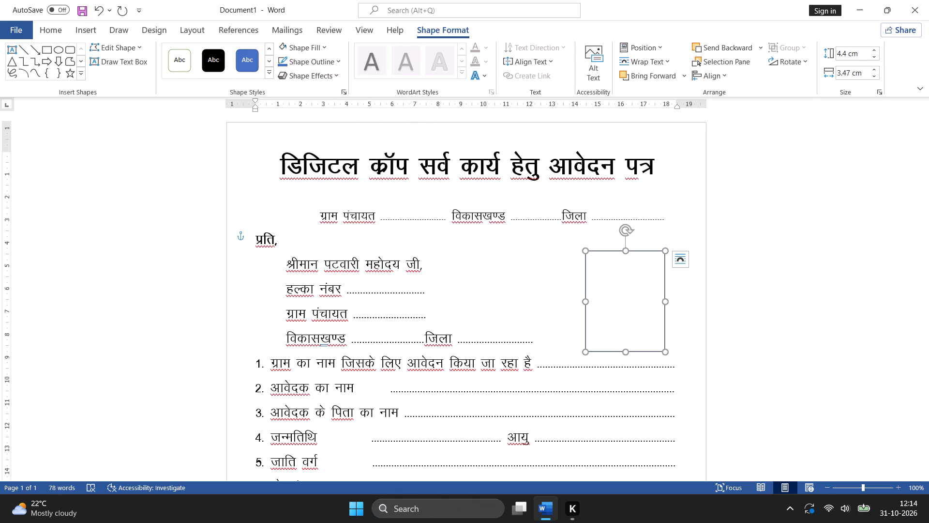
left_click(559, 290)
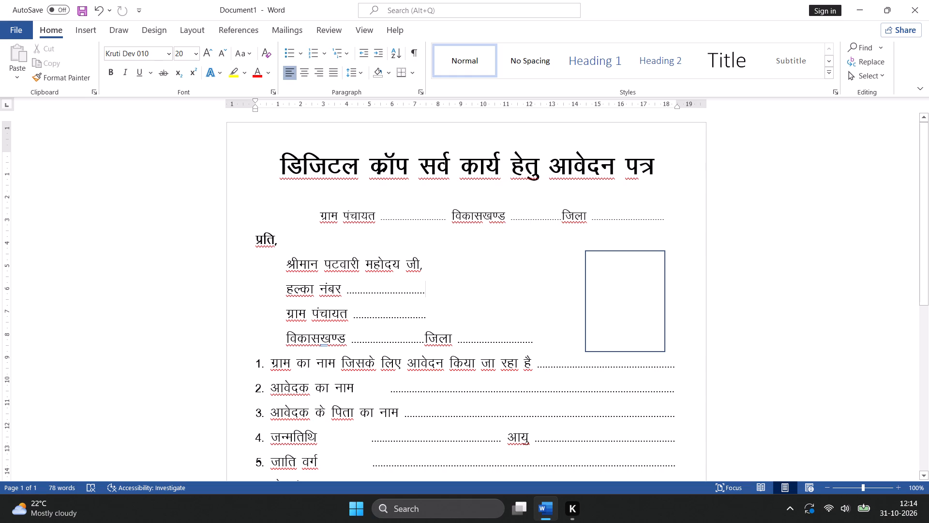
Reposition the empty rectangle higher and further right, with its top level with "प्रति," and its right edge slightly past the text margin.
scroll(594, 306, "down", 1)
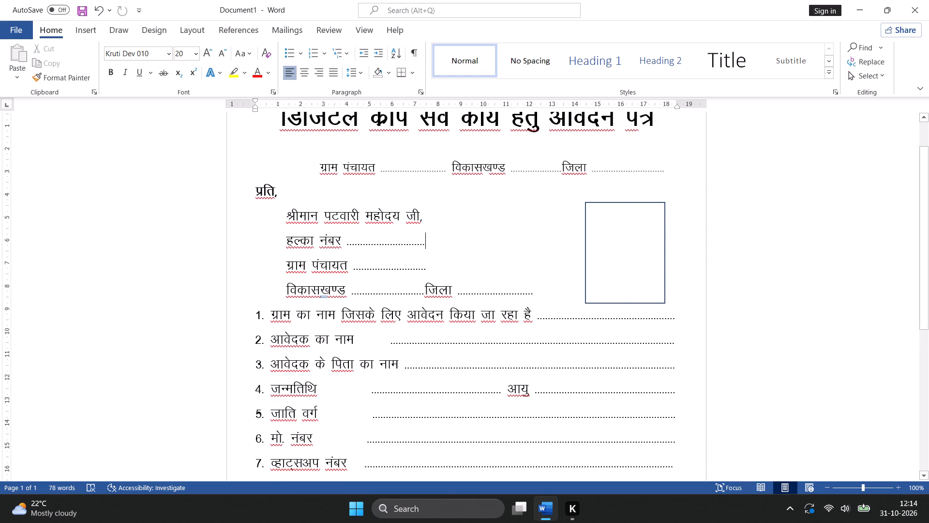
left_click(617, 271)
left_click_drag(617, 271, 615, 255)
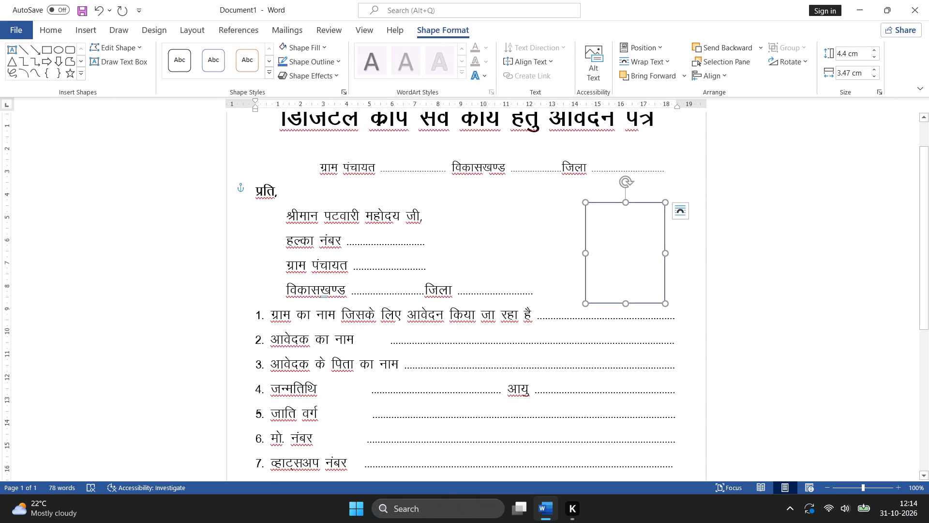
left_click_drag(624, 237, 624, 228)
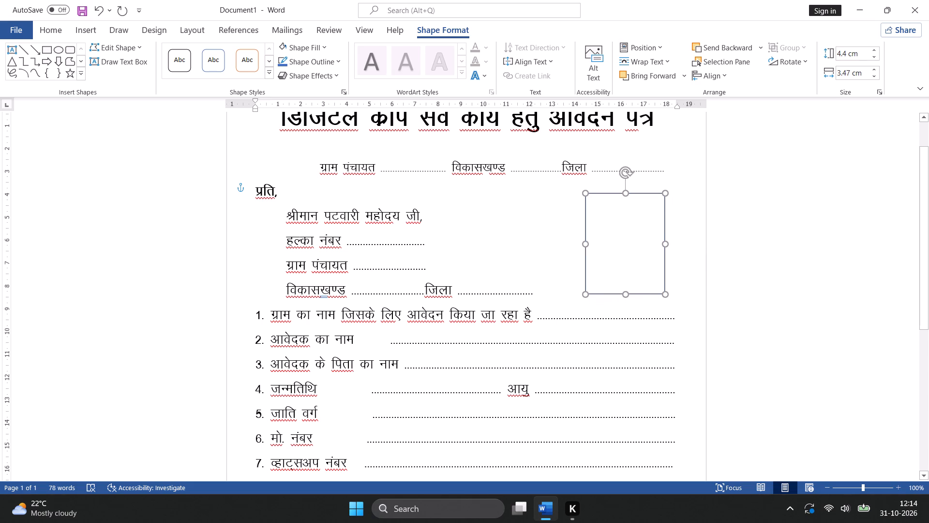
left_click_drag(624, 228, 624, 225)
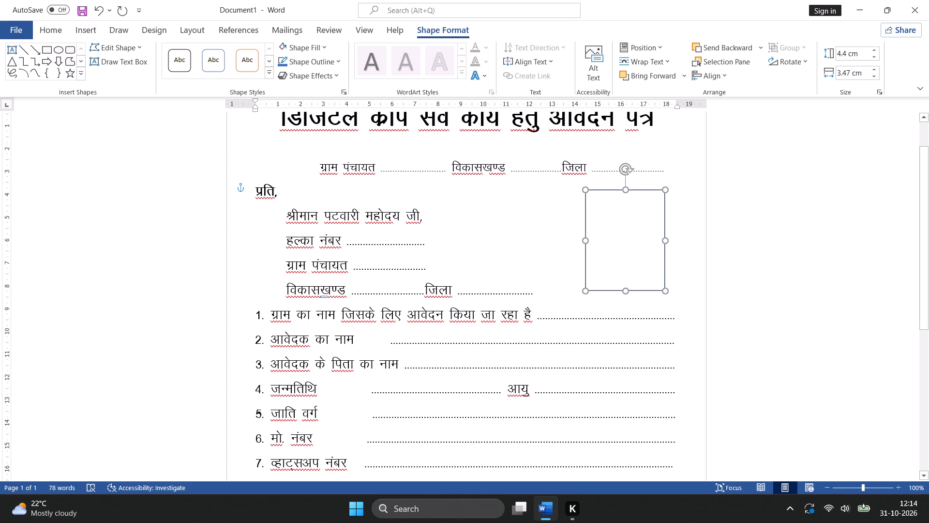
left_click_drag(624, 225, 643, 218)
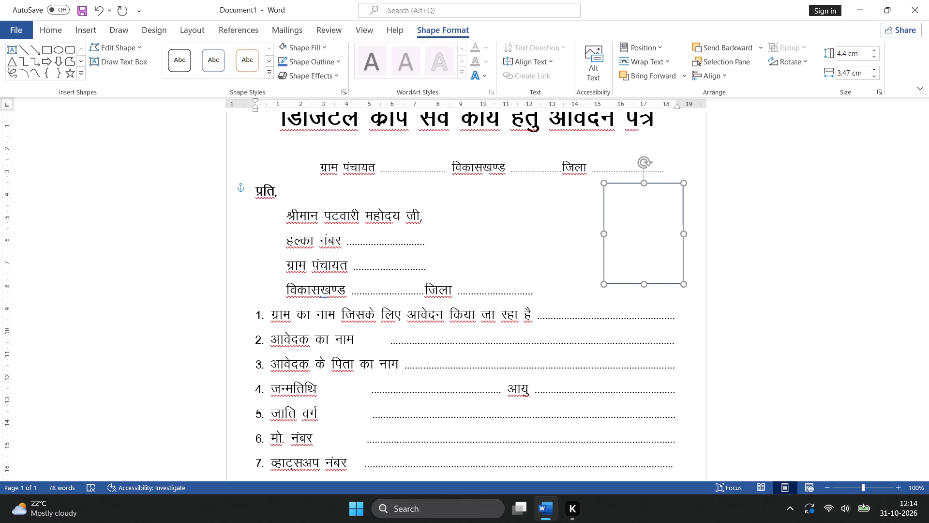
left_click_drag(643, 218, 652, 218)
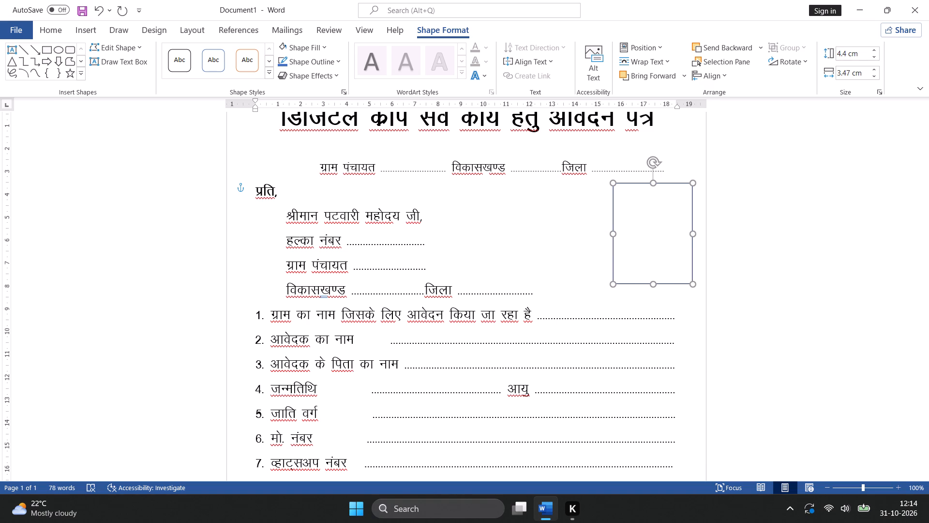
left_click_drag(652, 218, 625, 220)
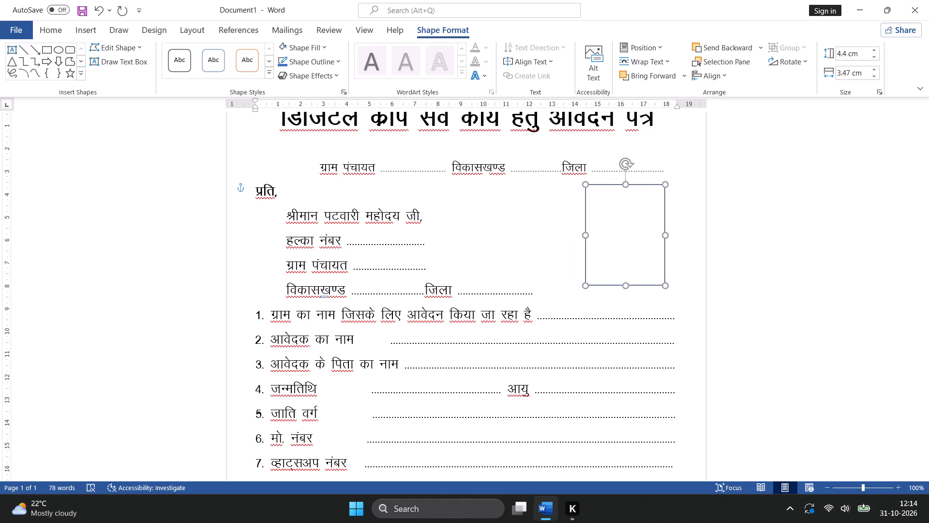
left_click_drag(625, 220, 652, 221)
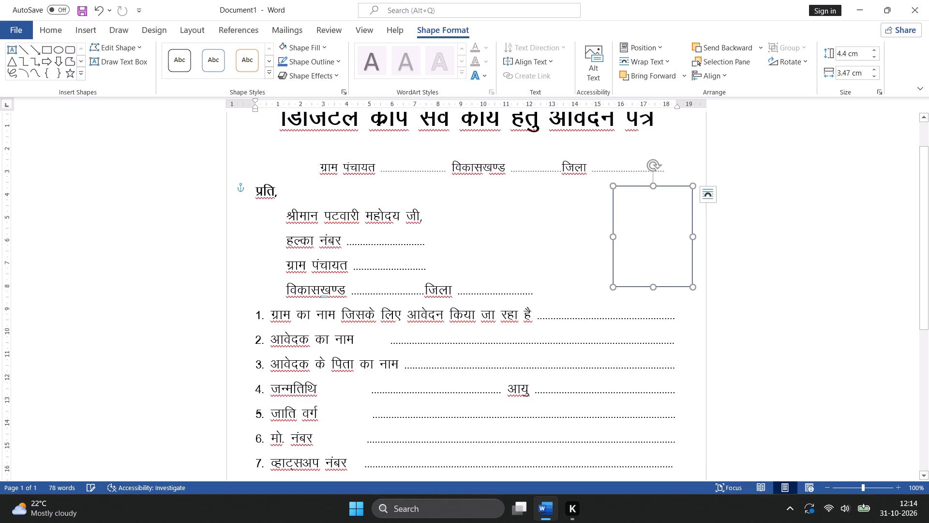
left_click(591, 236)
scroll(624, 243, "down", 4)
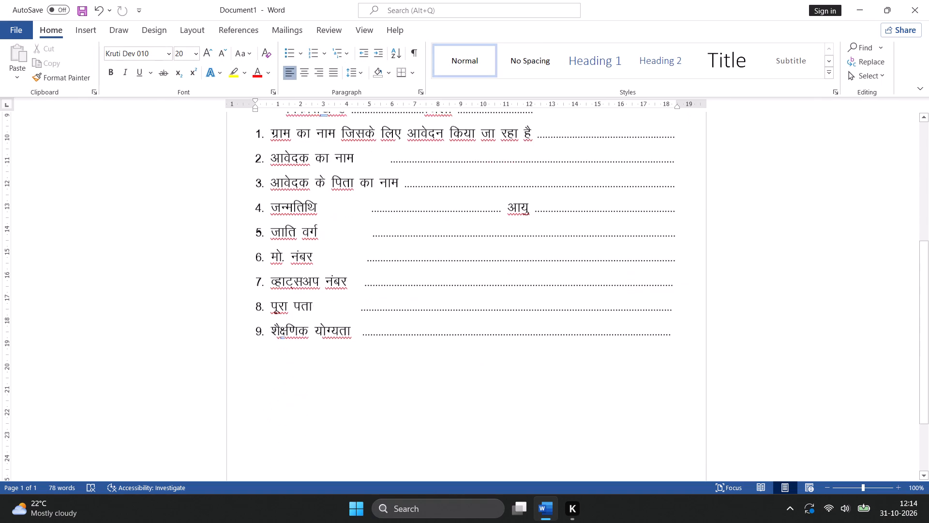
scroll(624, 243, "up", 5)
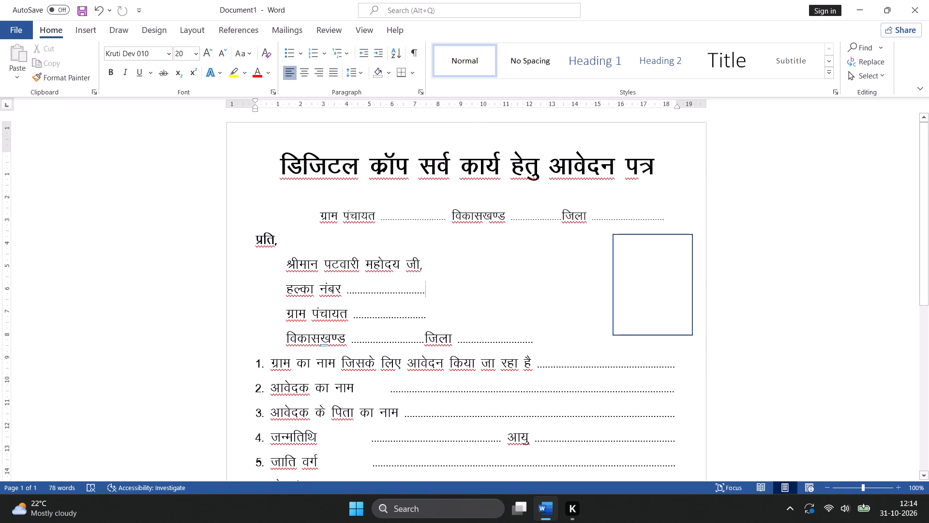
Save the form as a Word document named APPLICATION in the MS WORD folder under D: CREATER.
key("ctrl+s")
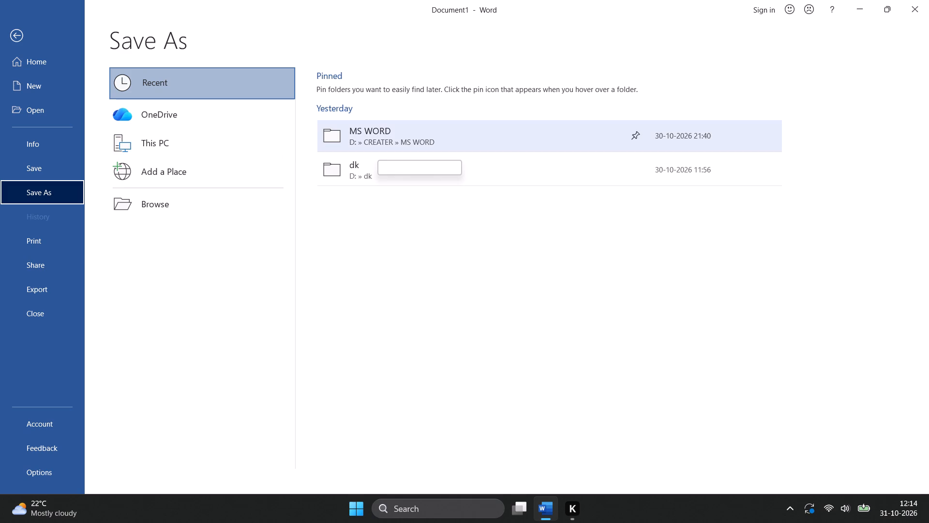
left_click(389, 141)
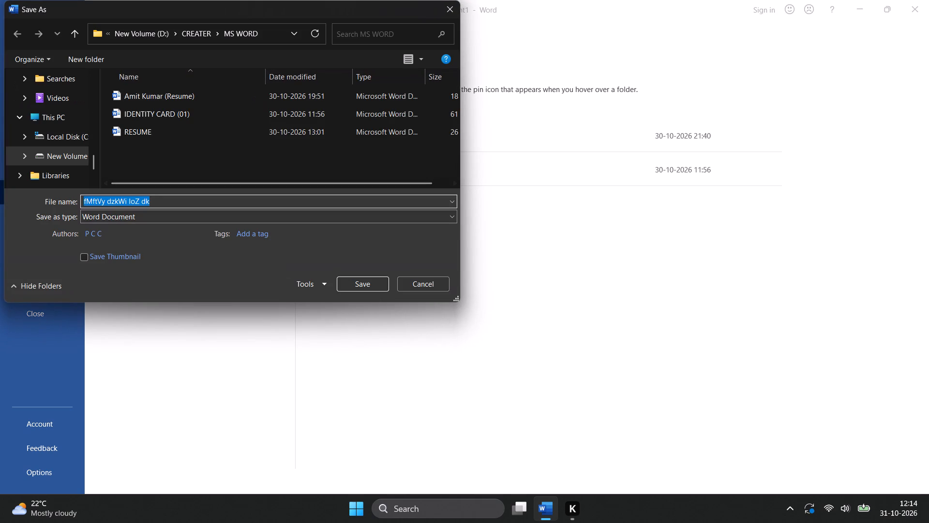
key("BackSpace")
key("a")
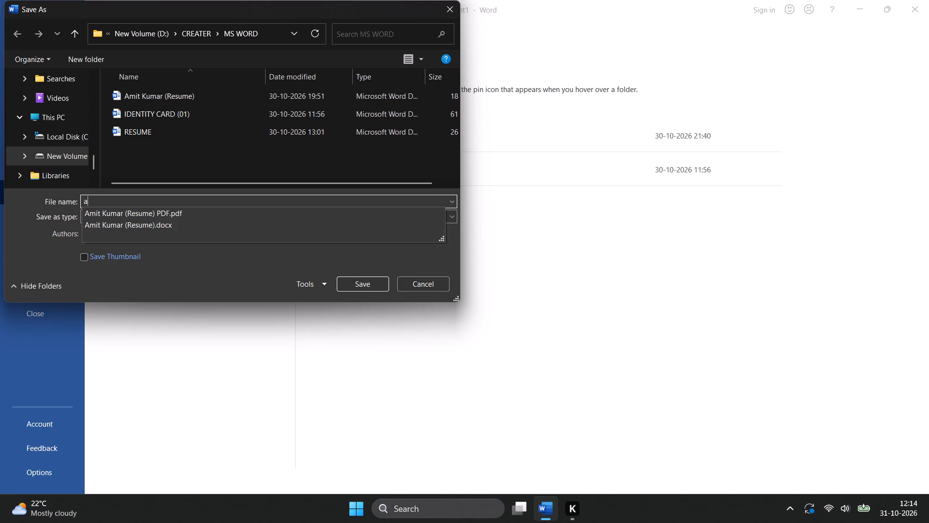
key("BackSpace")
type("ap")
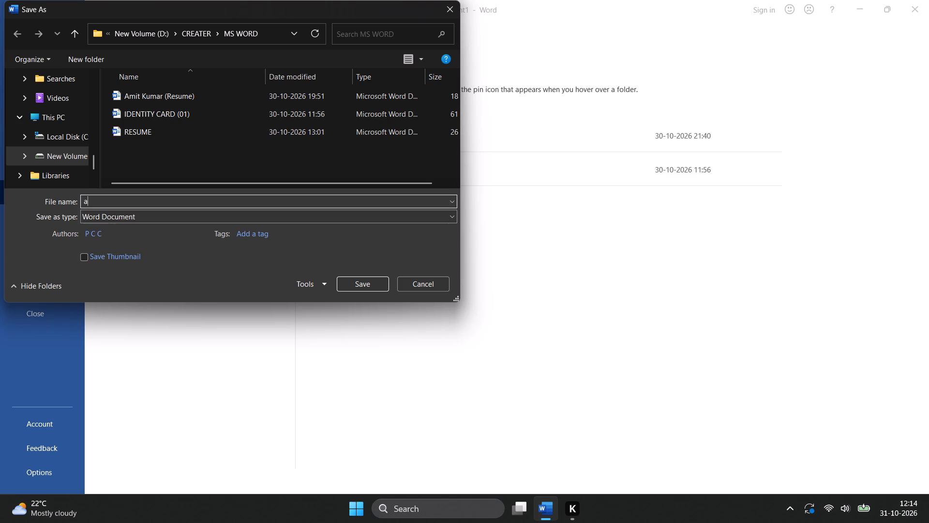
key("BackSpace")
key("BackSpace")
type("APPLICATION")
key("Return")
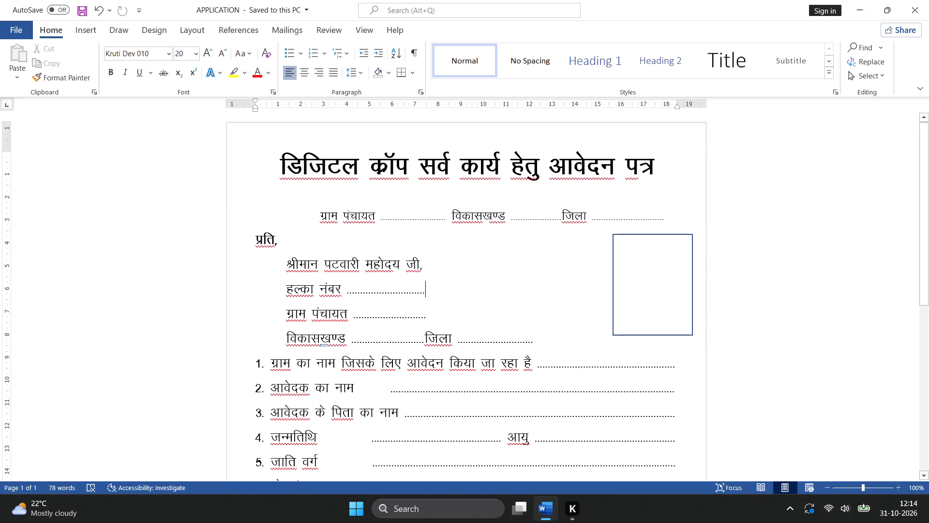
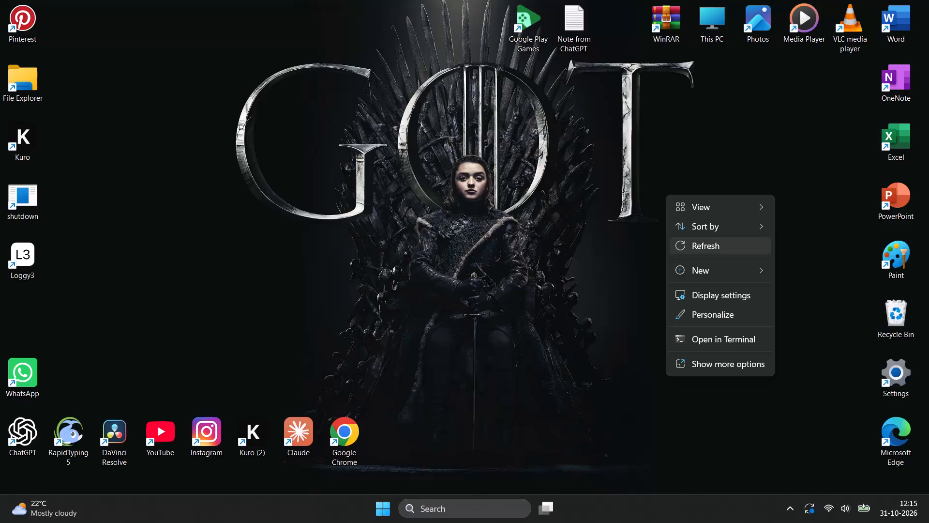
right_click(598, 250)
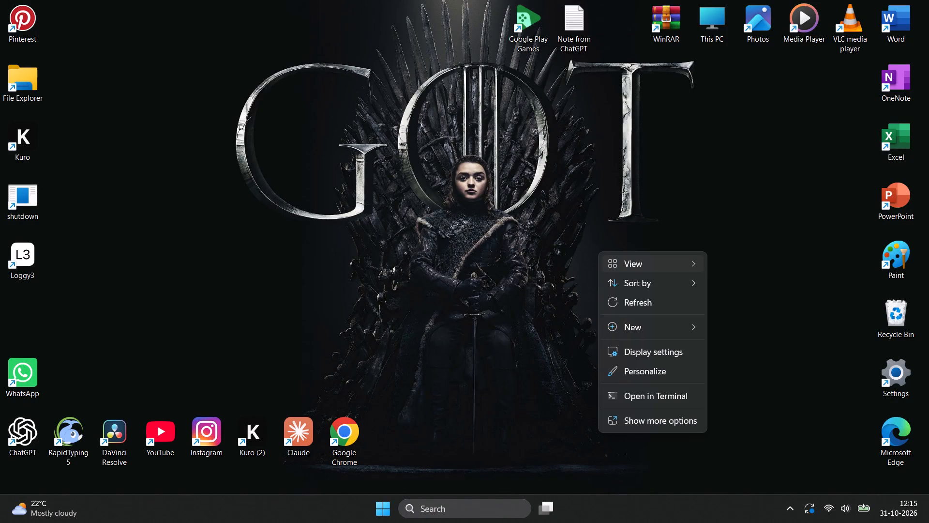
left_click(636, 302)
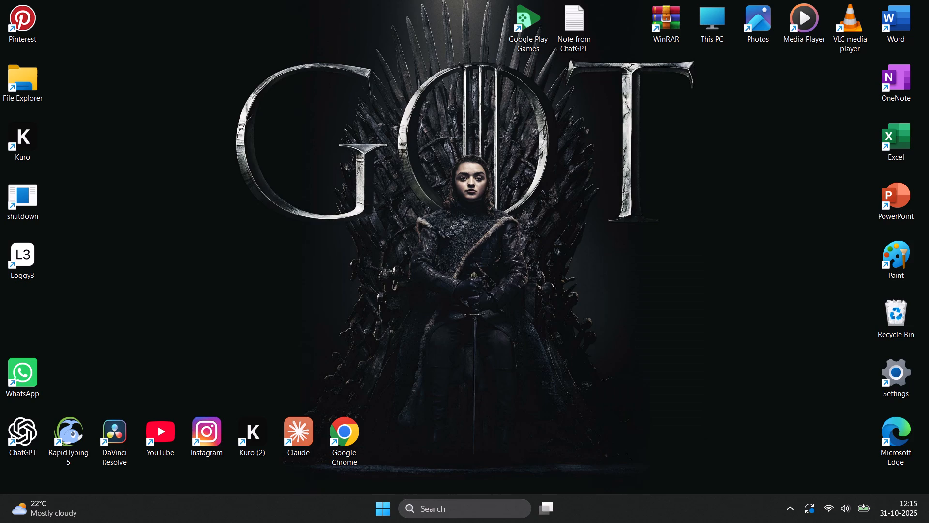
Launch the shutdown shortcut on the desktop.
triple_click(29, 200)
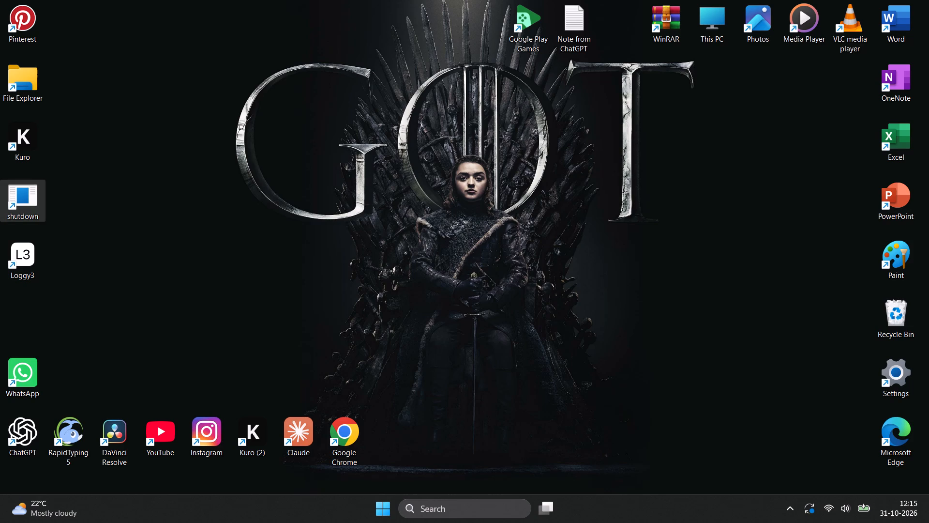